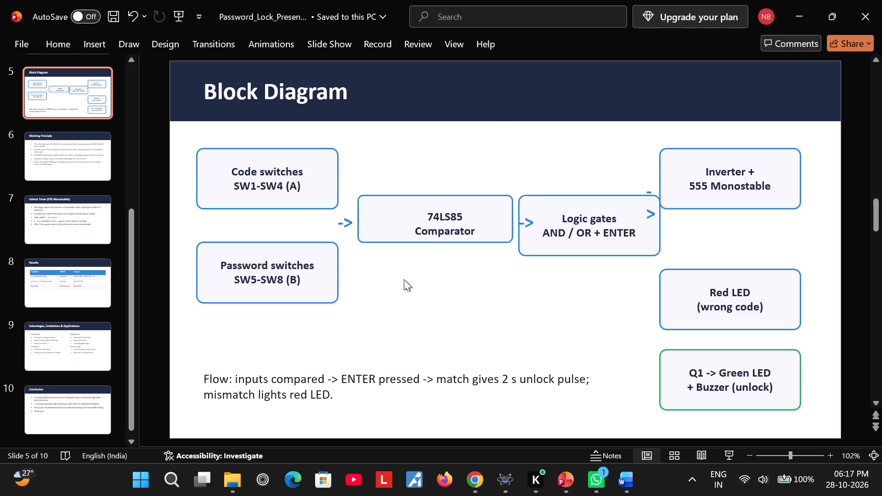
Move the 74LS85 Comparator label left and shrink its box from the right so it fits around the text.
{"action": "left_click", "coordinate": [437, 224]}
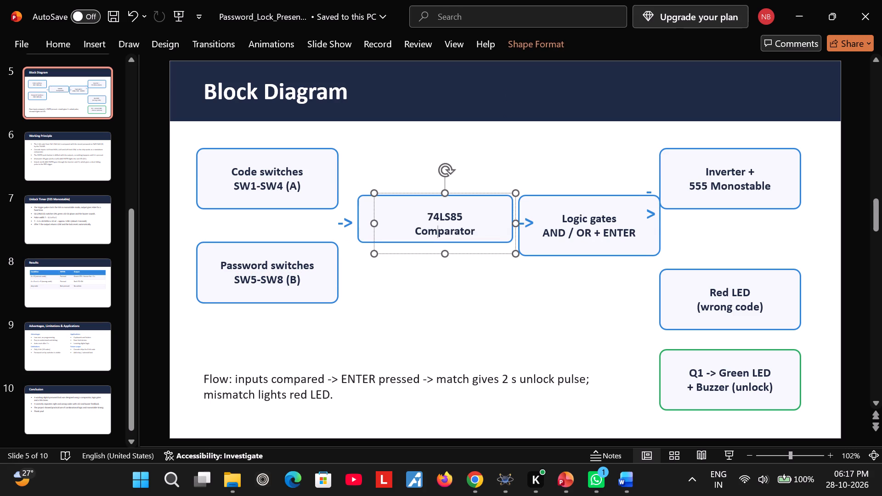
{"action": "left_click_drag", "start_coordinate": [393, 211], "coordinate": [354, 205]}
{"action": "left_click", "coordinate": [485, 317]}
{"action": "left_click", "coordinate": [484, 214]}
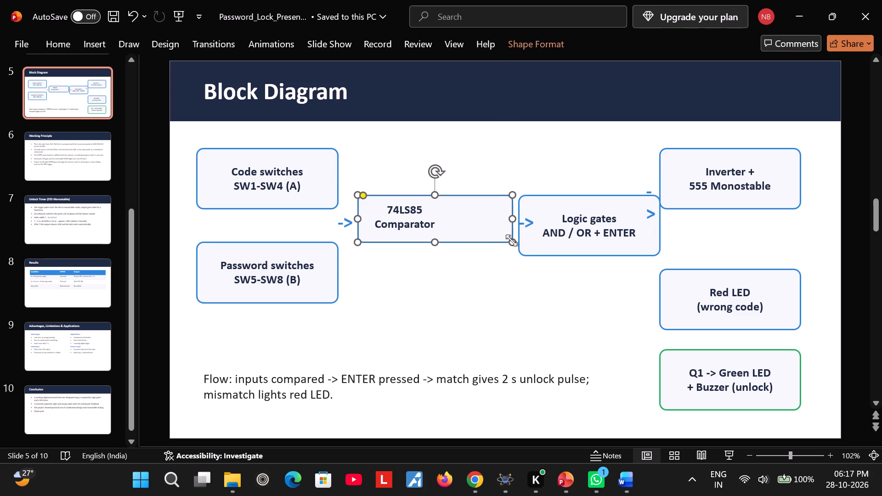
{"action": "left_click_drag", "start_coordinate": [511, 240], "coordinate": [459, 242]}
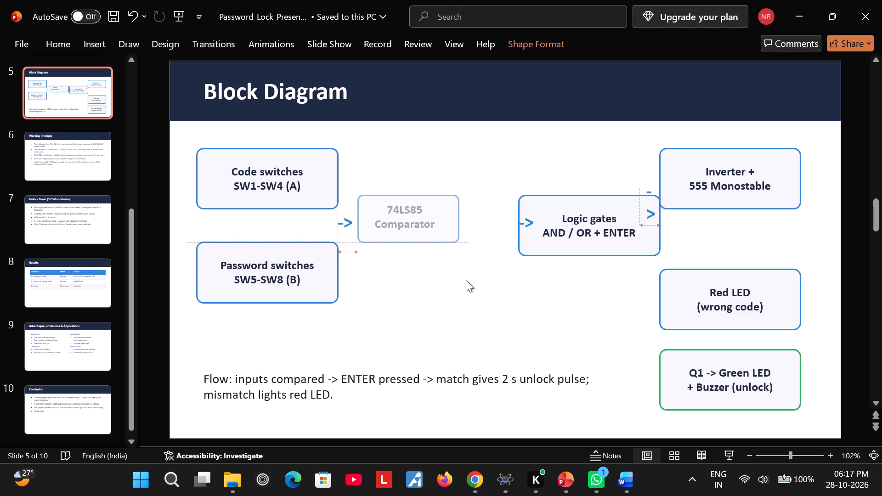
{"action": "left_click", "coordinate": [466, 280]}
Move the arrow overlapping the Logic gates box left, into the gap just after the 74LS85 Comparator box.
{"action": "left_click", "coordinate": [525, 223]}
{"action": "left_click", "coordinate": [525, 222]}
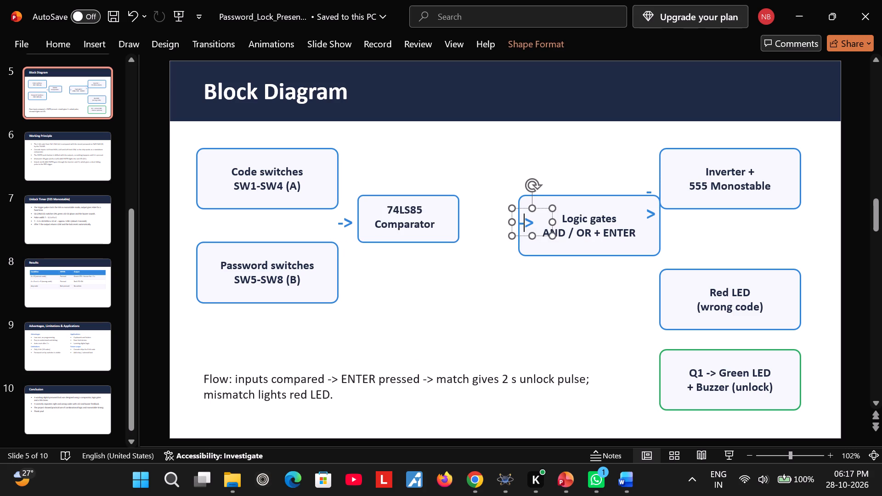
{"action": "left_click_drag", "start_coordinate": [516, 215], "coordinate": [469, 214]}
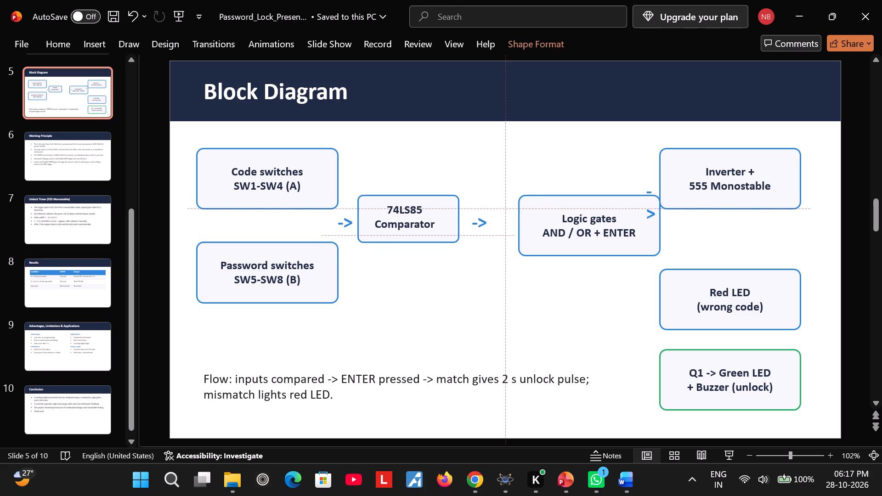
{"action": "left_click_drag", "start_coordinate": [469, 214], "coordinate": [467, 211]}
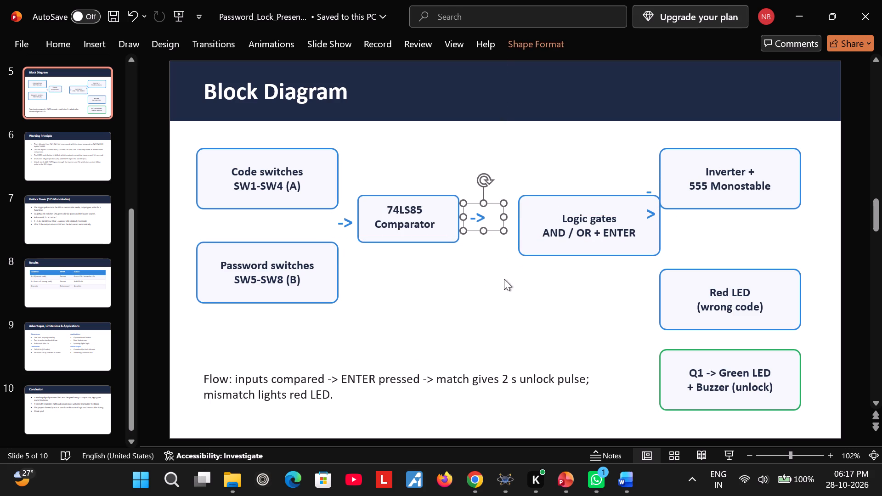
{"action": "left_click", "coordinate": [503, 279]}
Stretch the Logic gates label frame and its box leftward toward the comparator's arrow, making both slightly shorter.
{"action": "left_click", "coordinate": [527, 210]}
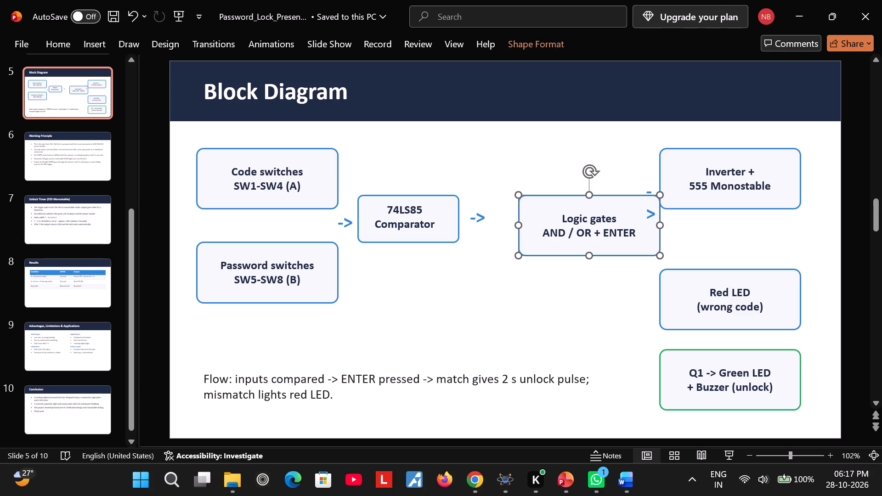
{"action": "left_click", "coordinate": [521, 205]}
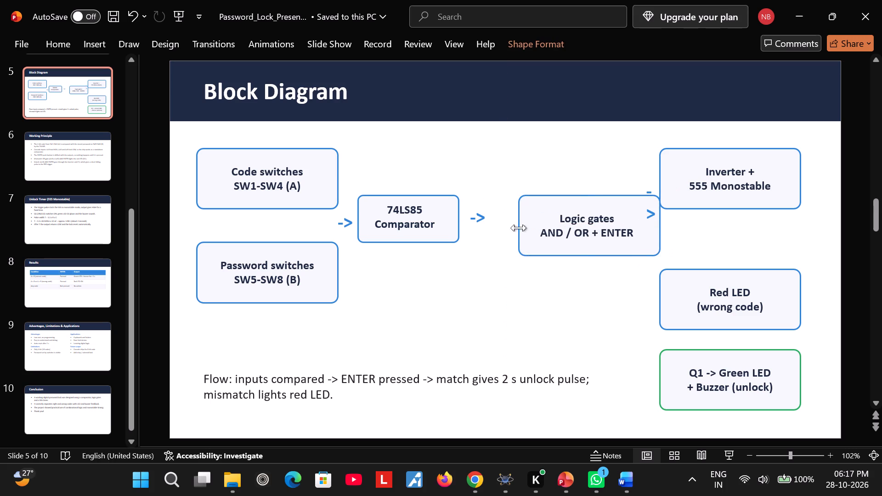
{"action": "left_click_drag", "start_coordinate": [516, 254], "coordinate": [493, 246]}
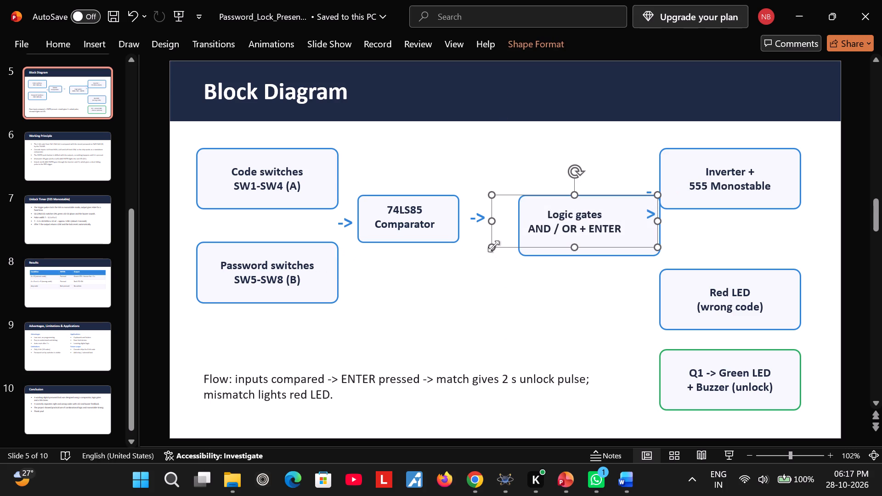
{"action": "left_click", "coordinate": [536, 273]}
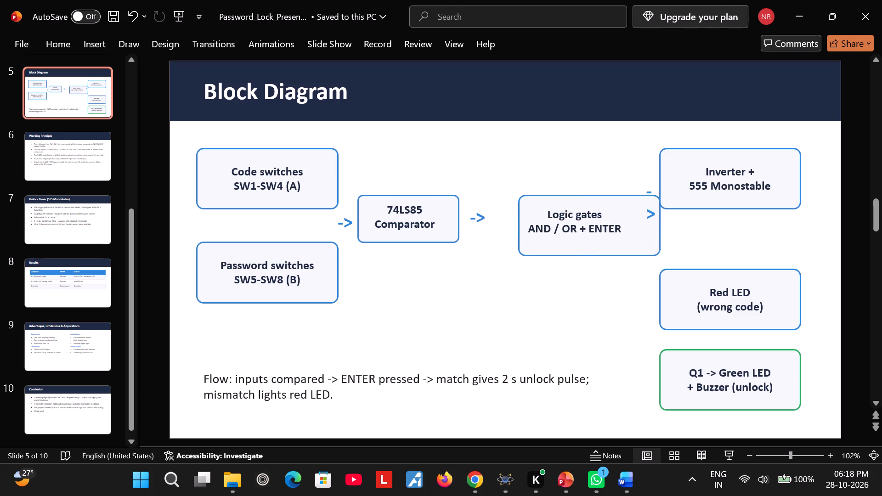
{"action": "left_click", "coordinate": [527, 252]}
{"action": "left_click_drag", "start_coordinate": [521, 255], "coordinate": [491, 252]}
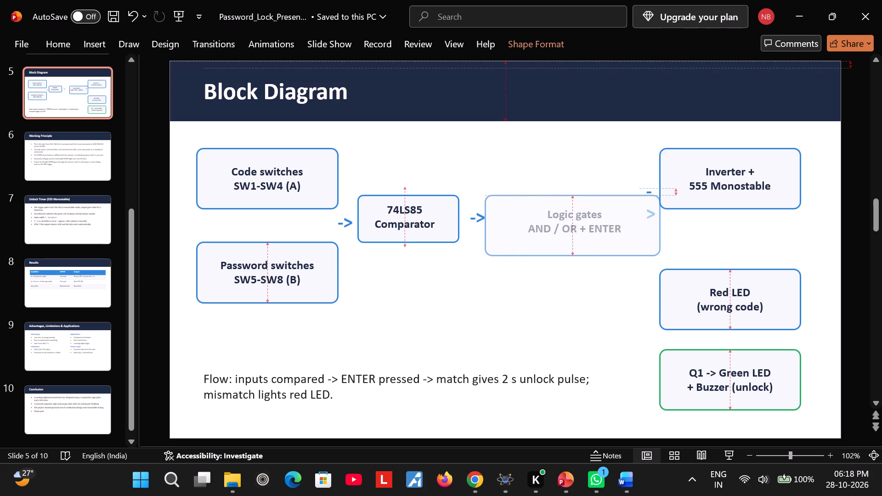
{"action": "left_click_drag", "start_coordinate": [491, 252], "coordinate": [492, 244]}
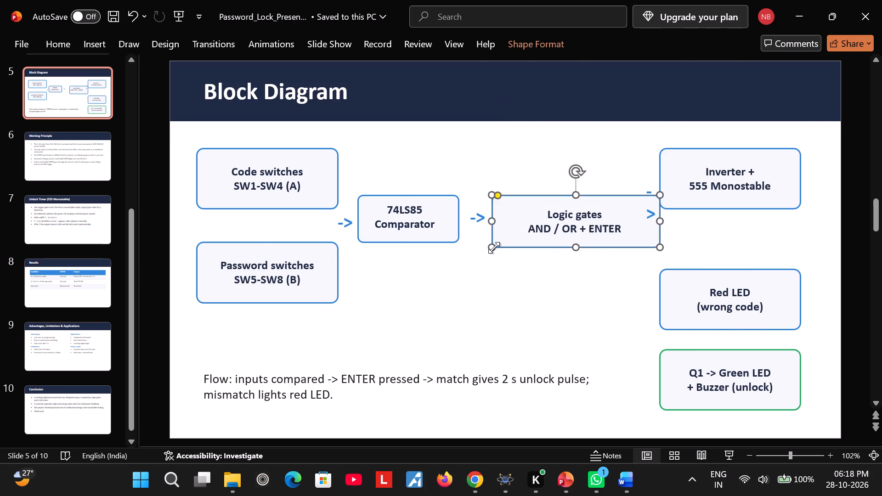
{"action": "left_click", "coordinate": [512, 293]}
Shift the Logic gates AND / OR + ENTER label left and slightly up within its box.
{"action": "left_click", "coordinate": [567, 228]}
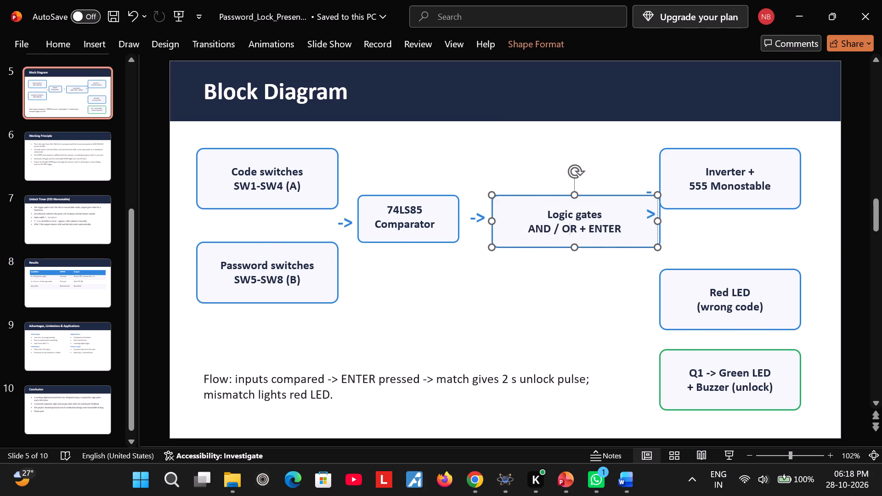
{"action": "left_click_drag", "start_coordinate": [503, 203], "coordinate": [486, 200]}
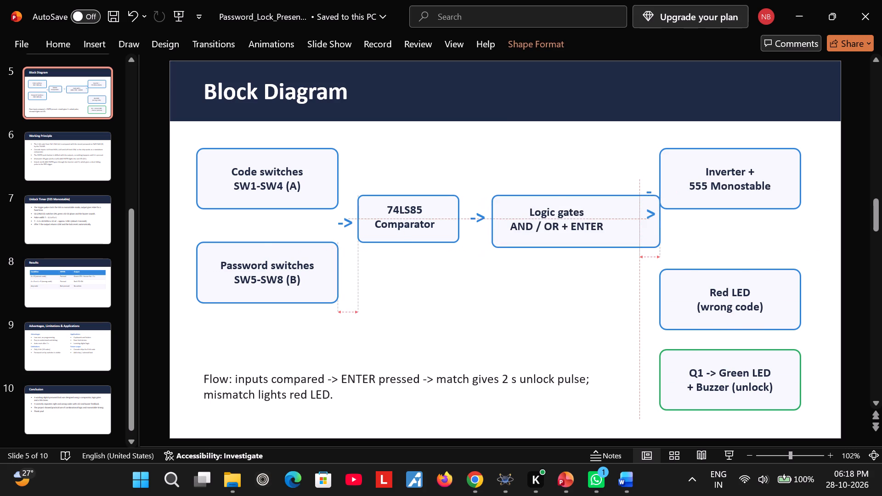
{"action": "left_click_drag", "start_coordinate": [486, 200], "coordinate": [486, 198]}
{"action": "left_click", "coordinate": [615, 282]}
{"action": "left_click", "coordinate": [632, 227]}
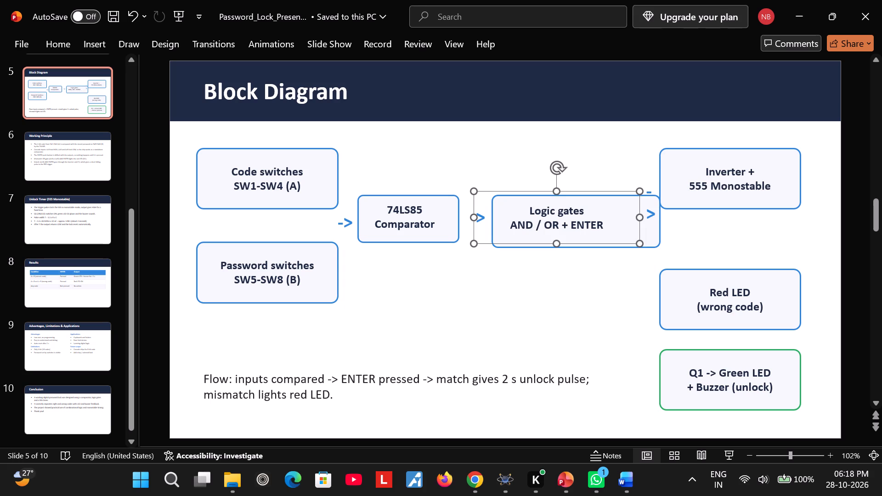
{"action": "left_click", "coordinate": [607, 218]}
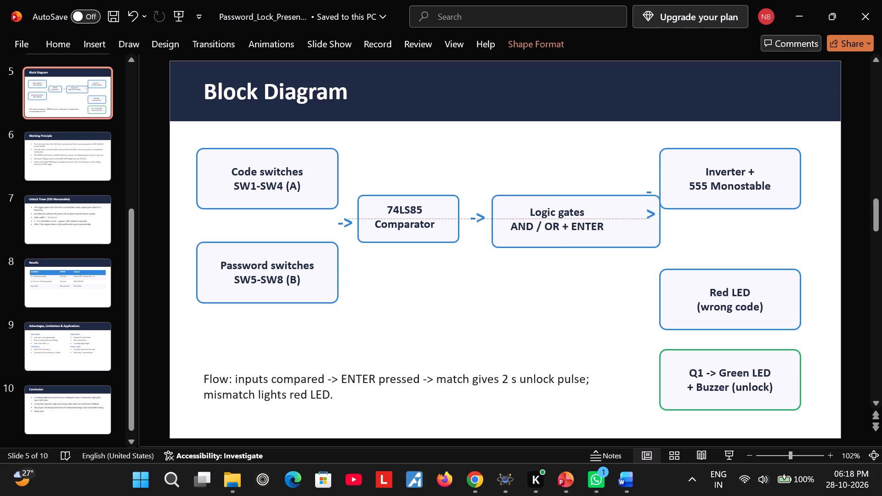
{"action": "left_click", "coordinate": [614, 270]}
Narrow the Logic gates box from its lower-right corner so it clears the split arrow beside the Inverter box.
{"action": "left_click", "coordinate": [649, 240]}
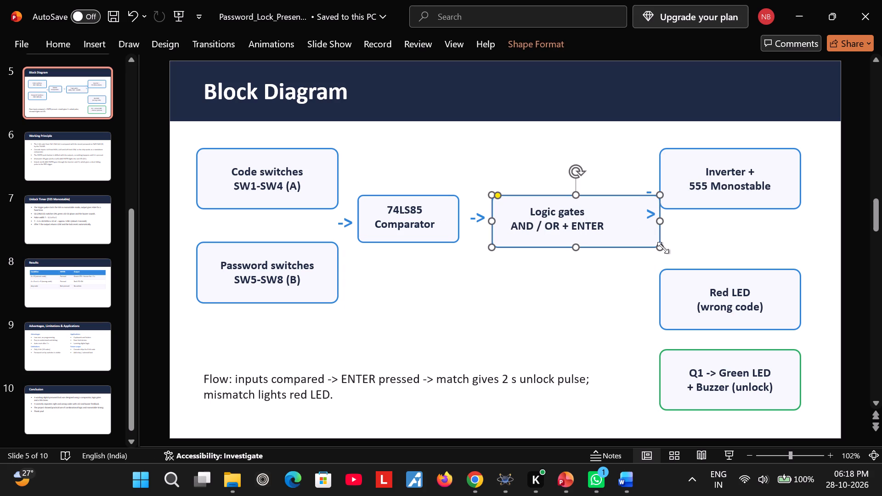
{"action": "left_click_drag", "start_coordinate": [659, 248], "coordinate": [629, 244]}
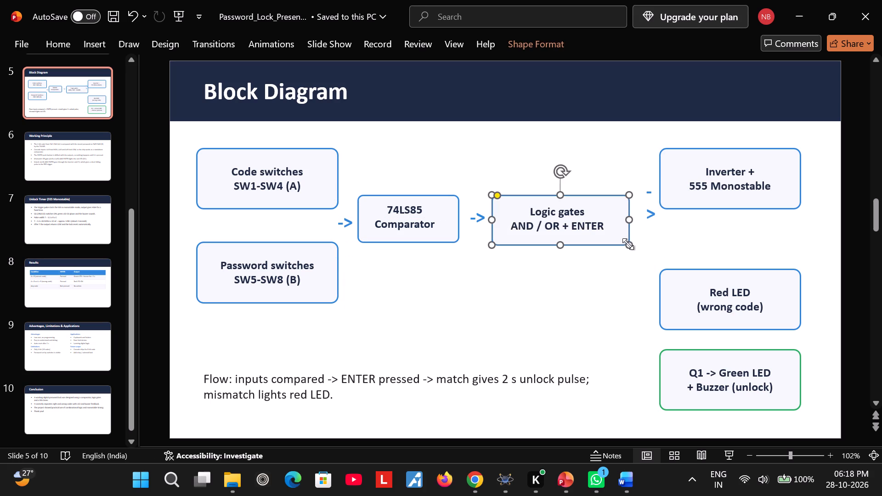
{"action": "left_click", "coordinate": [627, 275]}
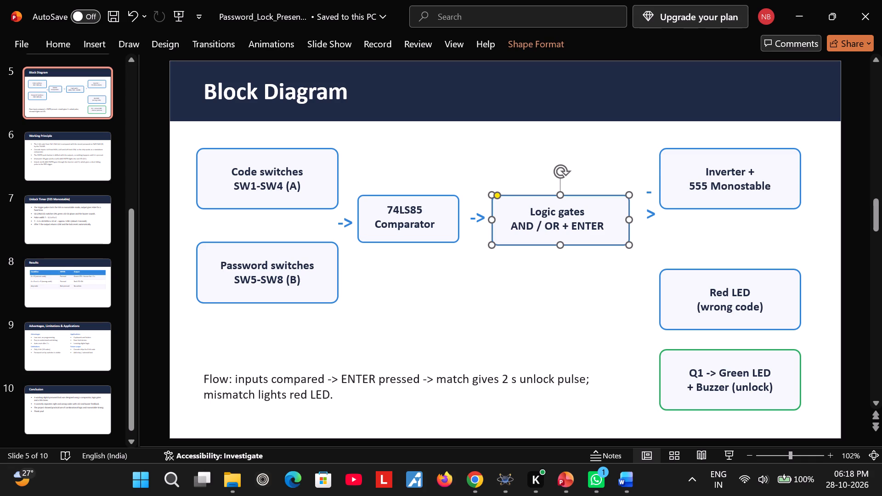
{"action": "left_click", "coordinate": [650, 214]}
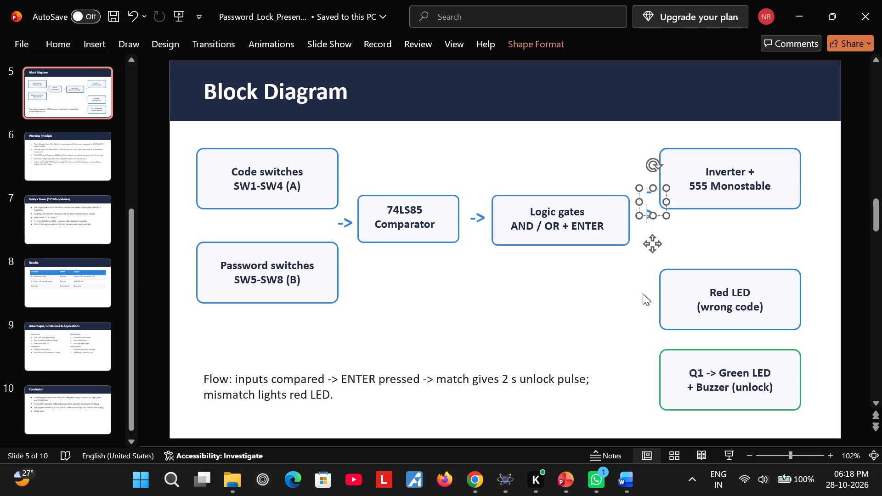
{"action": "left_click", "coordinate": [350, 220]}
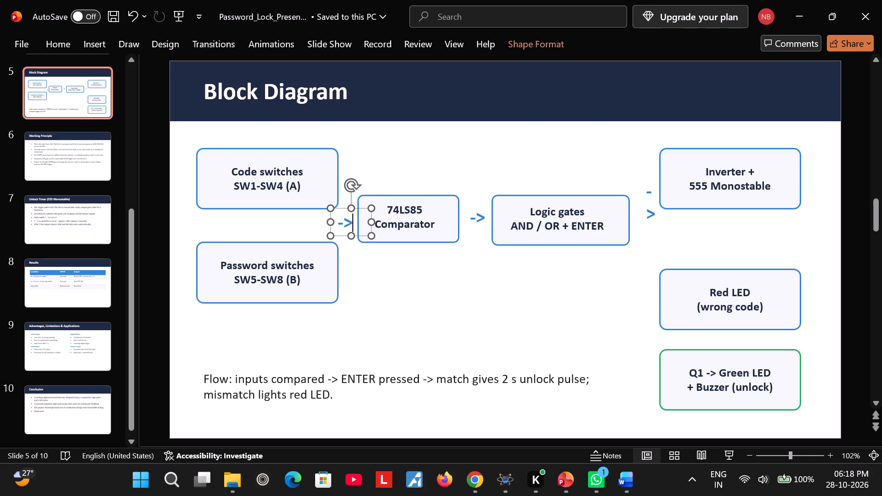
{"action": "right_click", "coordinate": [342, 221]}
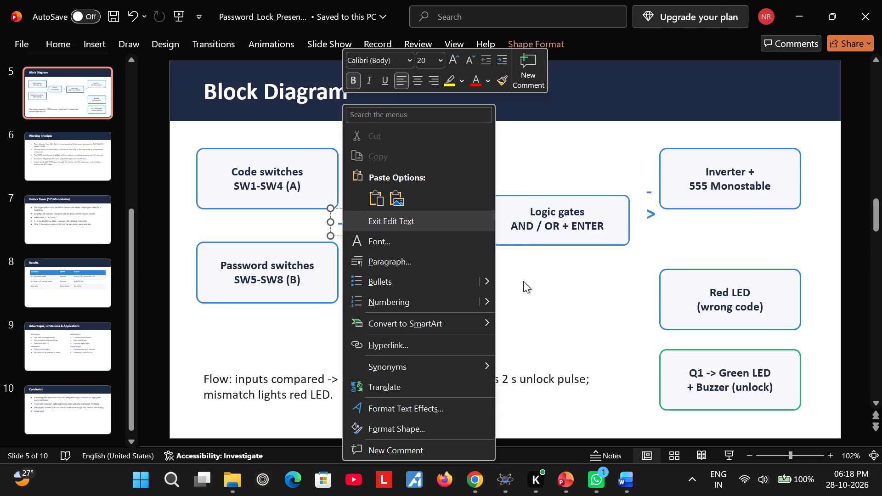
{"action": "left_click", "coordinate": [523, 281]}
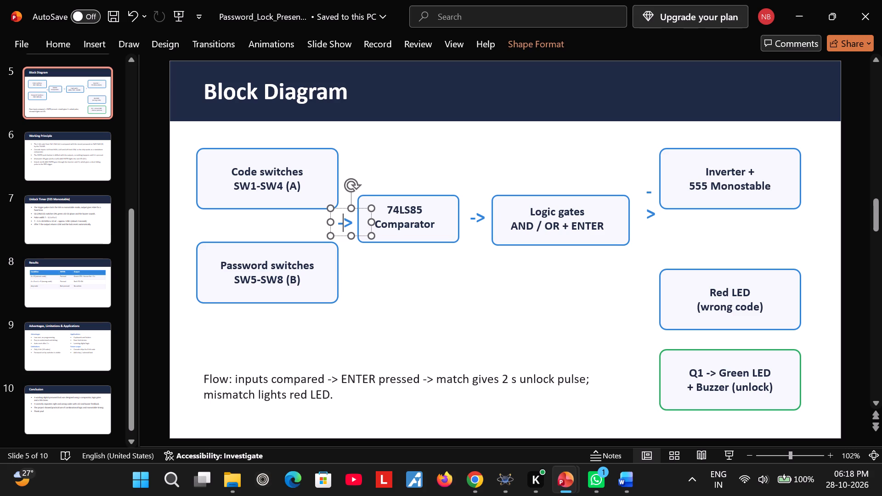
Nudge the arrow between the switch boxes and the 74LS85 Comparator slightly to the right.
{"action": "left_click", "coordinate": [353, 222]}
{"action": "key", "text": "Right"}
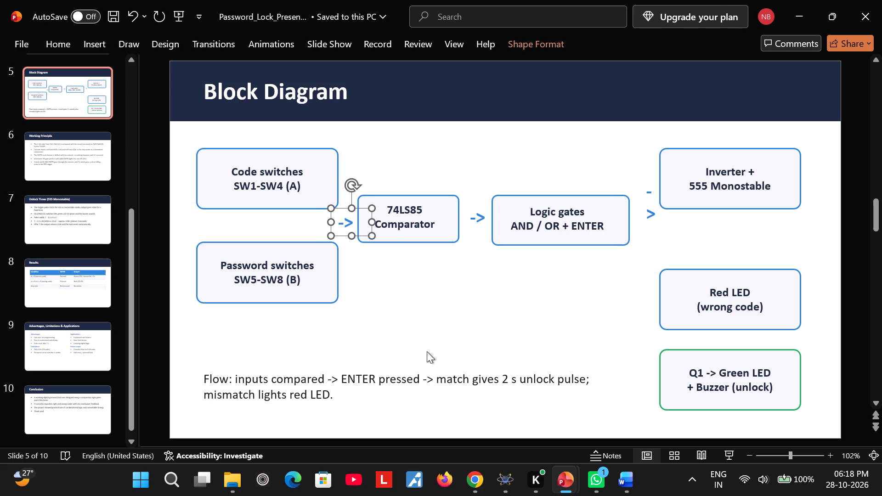
{"action": "left_click", "coordinate": [421, 335]}
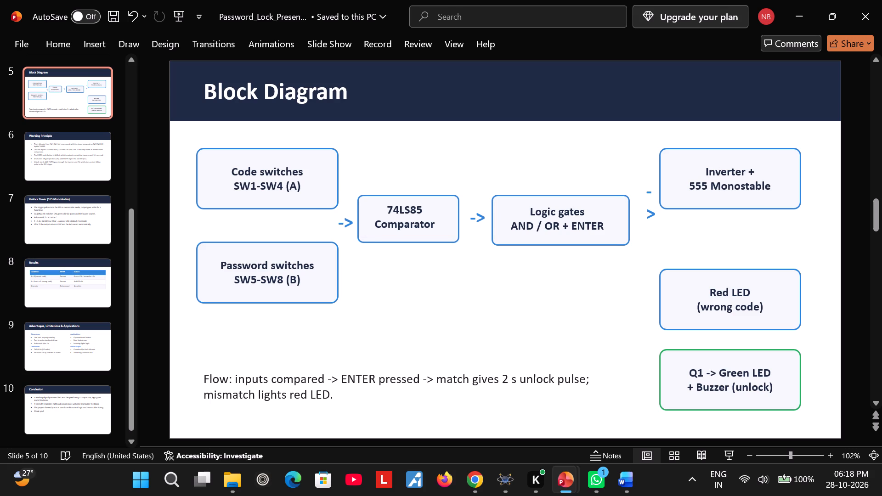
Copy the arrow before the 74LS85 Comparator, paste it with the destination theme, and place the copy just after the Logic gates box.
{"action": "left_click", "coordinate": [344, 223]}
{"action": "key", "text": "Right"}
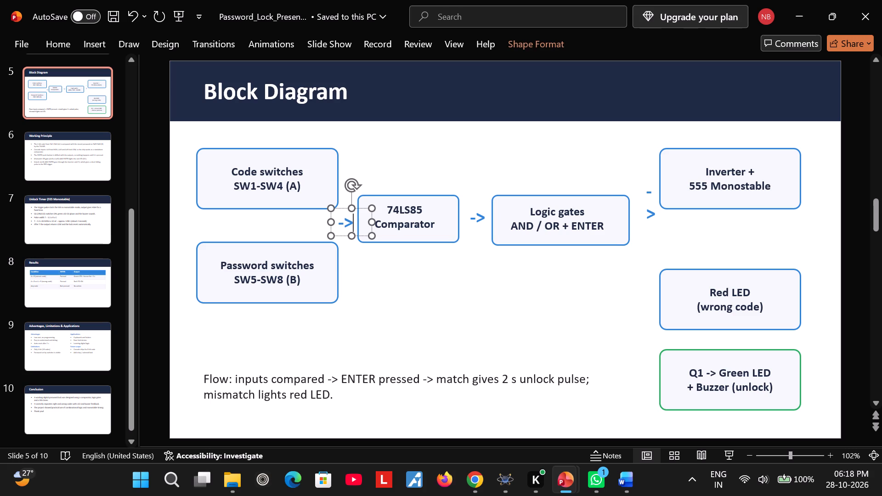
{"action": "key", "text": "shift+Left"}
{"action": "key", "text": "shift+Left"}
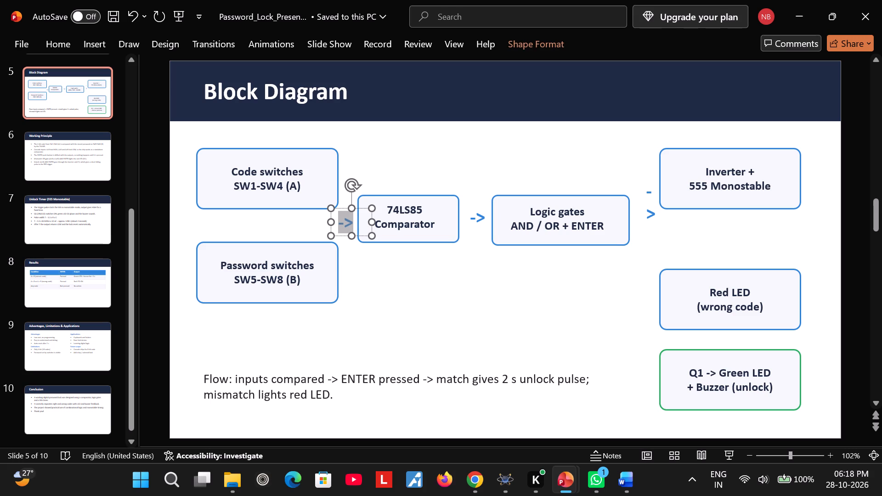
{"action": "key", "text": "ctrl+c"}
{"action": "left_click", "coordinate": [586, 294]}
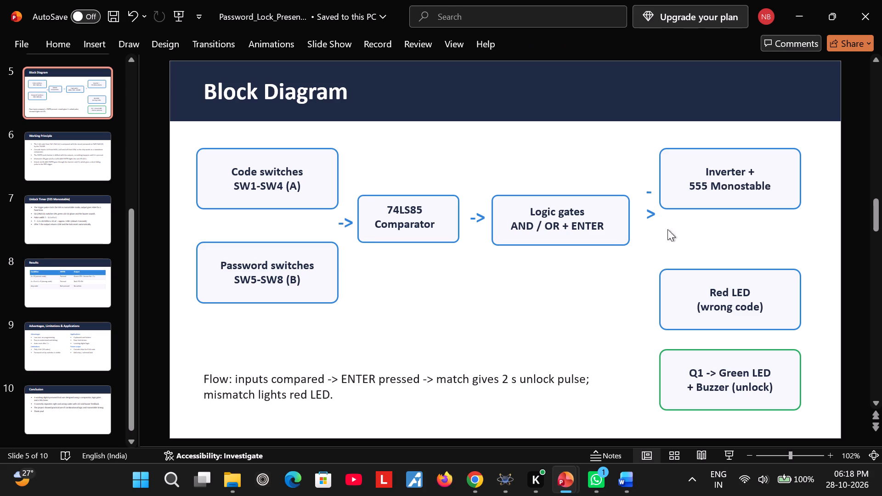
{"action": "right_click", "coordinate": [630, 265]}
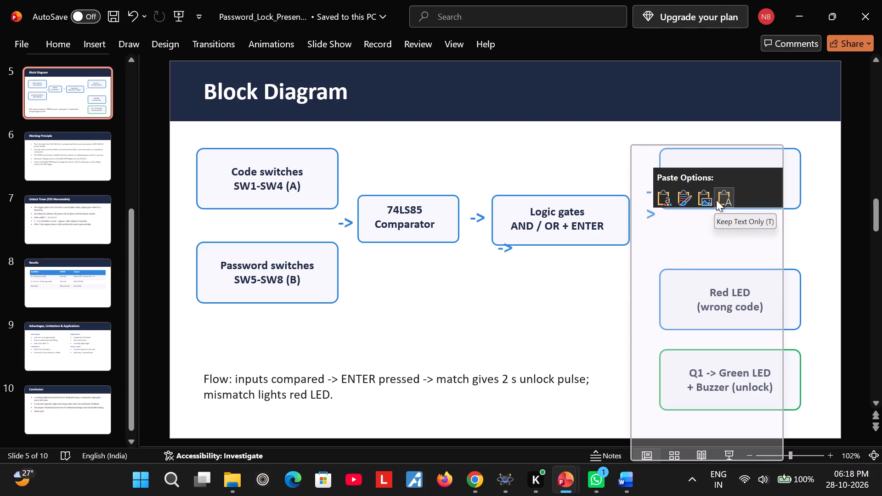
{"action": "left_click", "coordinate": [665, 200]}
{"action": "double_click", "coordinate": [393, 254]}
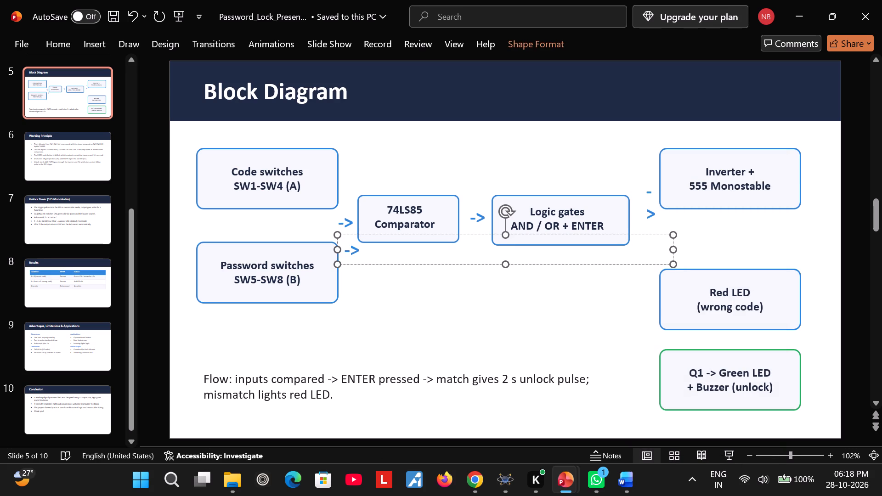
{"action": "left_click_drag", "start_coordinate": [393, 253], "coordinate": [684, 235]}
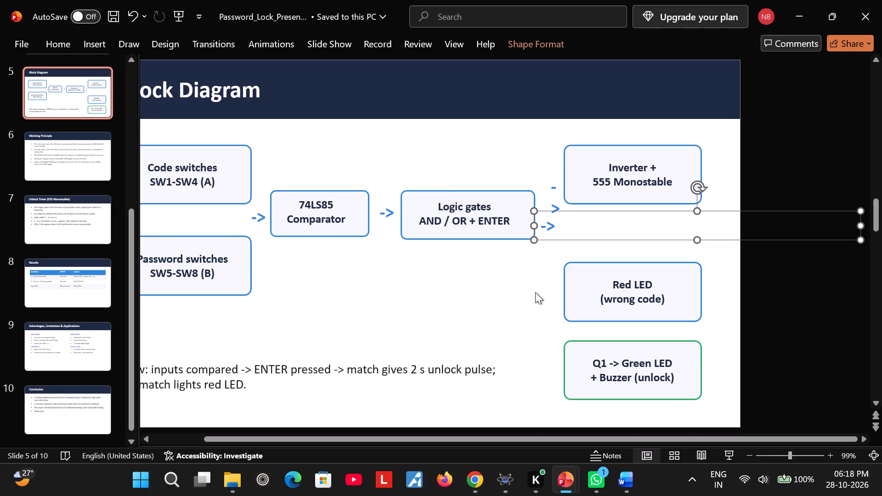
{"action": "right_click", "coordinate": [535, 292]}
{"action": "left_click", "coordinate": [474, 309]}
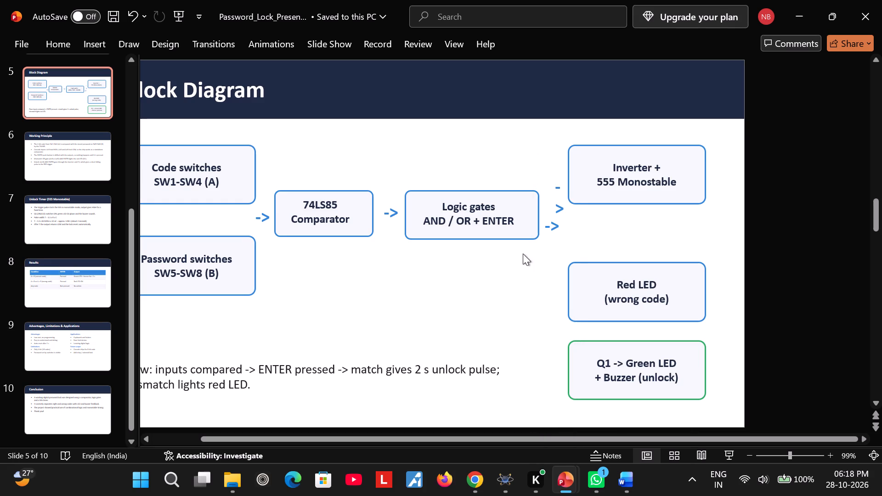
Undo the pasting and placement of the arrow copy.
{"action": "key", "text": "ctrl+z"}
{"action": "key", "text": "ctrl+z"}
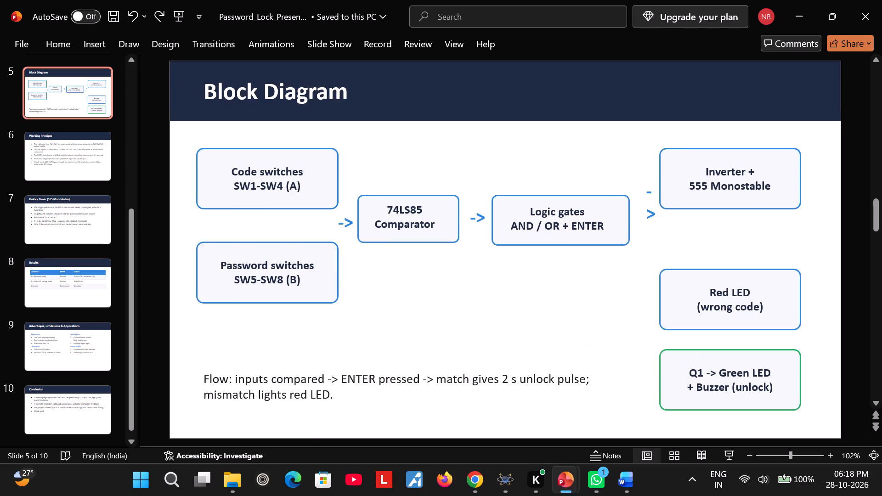
Move the split arrow after the Logic gates box down to line up with that box.
{"action": "left_click", "coordinate": [648, 188]}
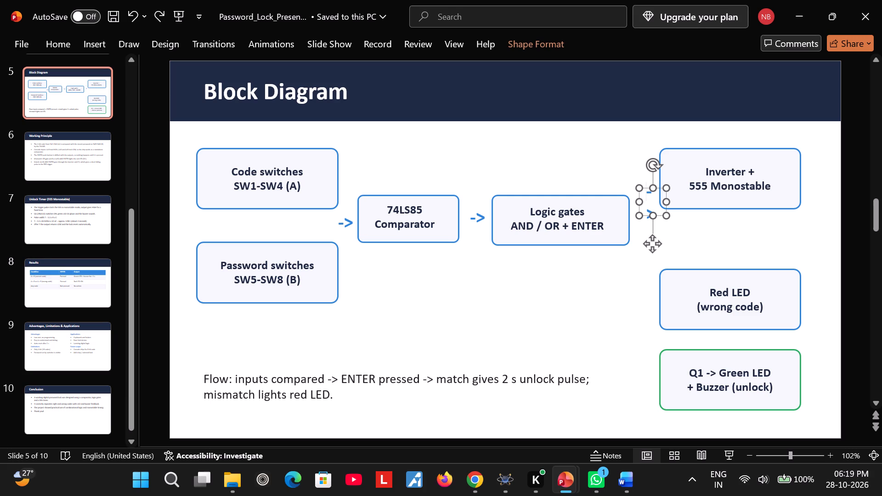
{"action": "left_click_drag", "start_coordinate": [652, 246], "coordinate": [648, 266]}
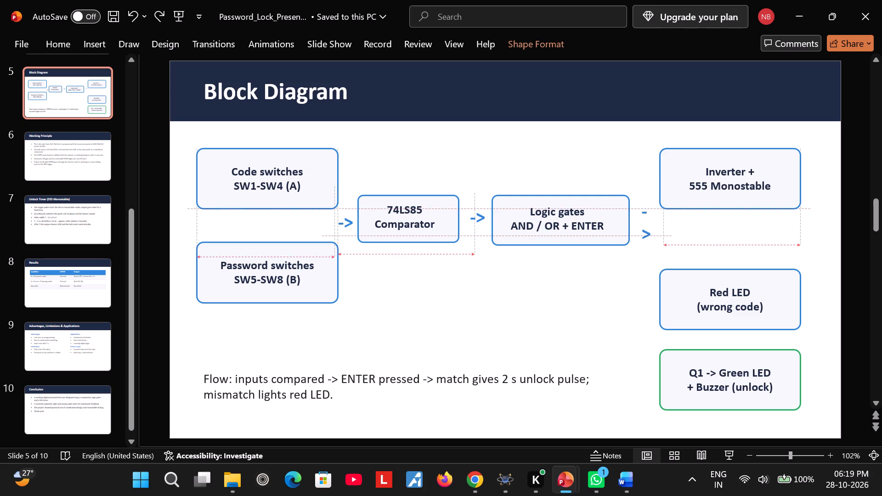
{"action": "left_click_drag", "start_coordinate": [648, 266], "coordinate": [648, 265]}
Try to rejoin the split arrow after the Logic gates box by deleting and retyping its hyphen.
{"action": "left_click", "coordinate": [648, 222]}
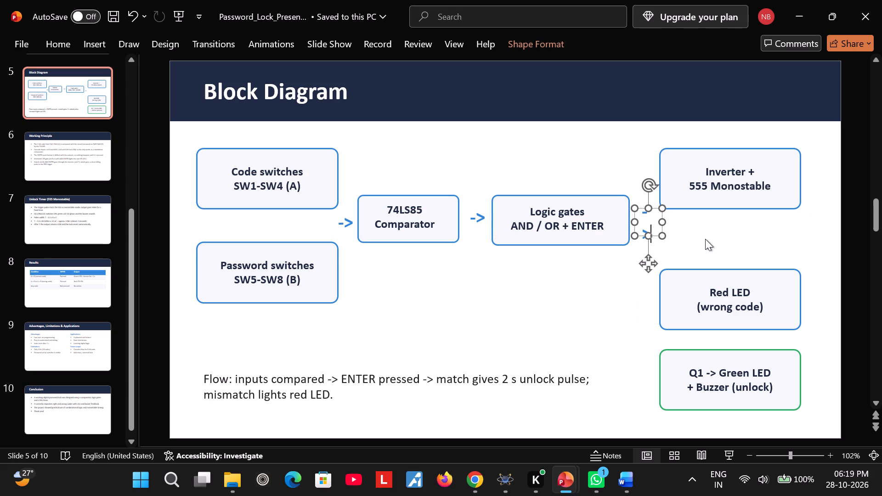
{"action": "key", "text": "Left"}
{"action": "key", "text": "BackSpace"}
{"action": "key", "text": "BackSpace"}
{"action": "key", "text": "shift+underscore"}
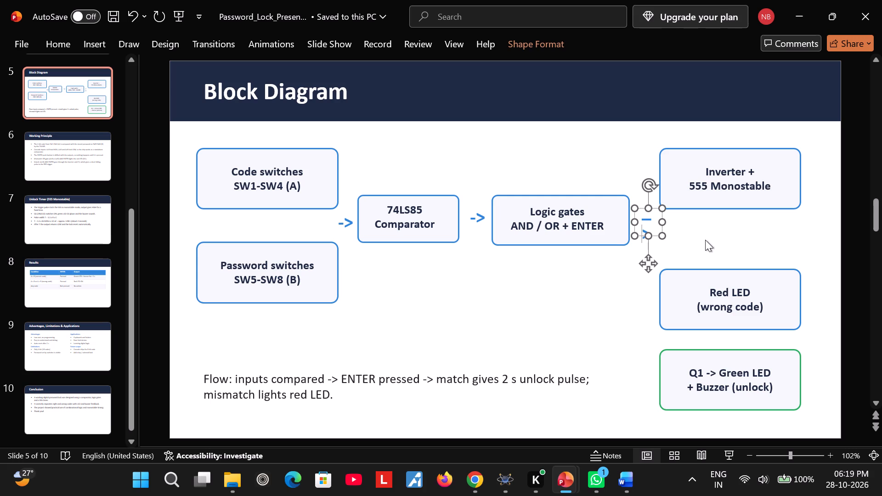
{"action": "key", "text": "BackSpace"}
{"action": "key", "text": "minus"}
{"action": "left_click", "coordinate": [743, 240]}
Resize the Inverter + 555 Monostable label's text frame, extending its right edge and pulling its lower-left corner inward.
{"action": "left_click", "coordinate": [679, 181]}
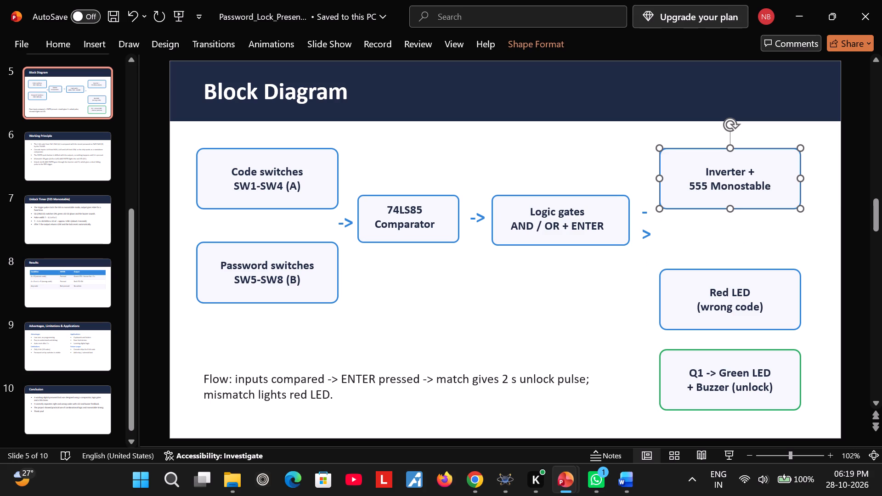
{"action": "left_click_drag", "start_coordinate": [798, 207], "coordinate": [799, 207]}
{"action": "left_click_drag", "start_coordinate": [799, 207], "coordinate": [819, 210]}
{"action": "left_click", "coordinate": [792, 230]}
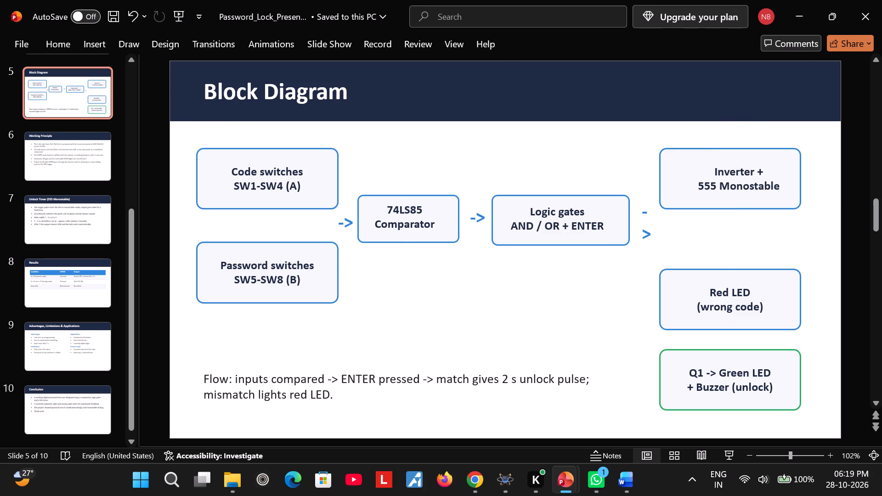
{"action": "left_click", "coordinate": [792, 195]}
{"action": "left_click", "coordinate": [786, 260]}
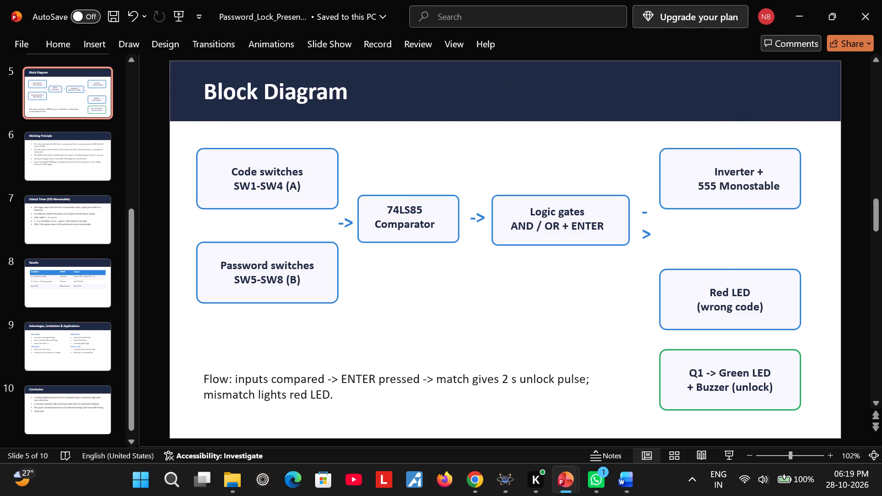
{"action": "left_click", "coordinate": [759, 211]}
{"action": "left_click", "coordinate": [795, 227]}
{"action": "left_click", "coordinate": [672, 192]}
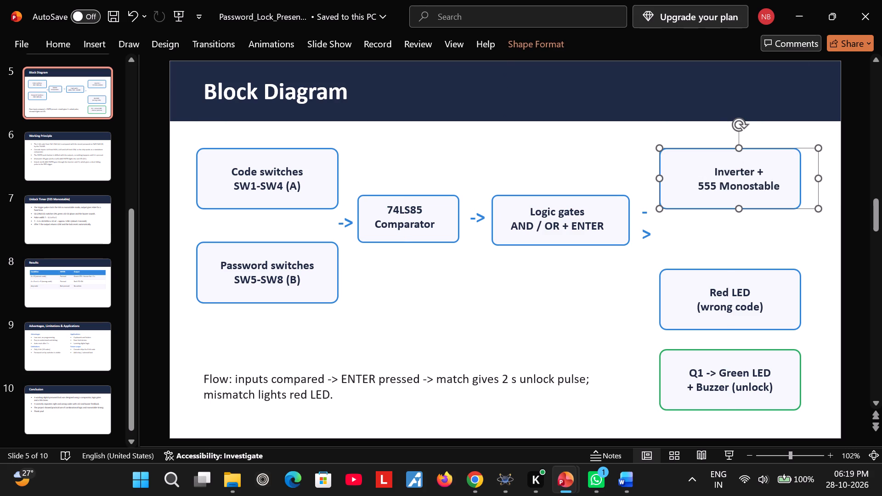
{"action": "left_click_drag", "start_coordinate": [661, 204], "coordinate": [670, 199]}
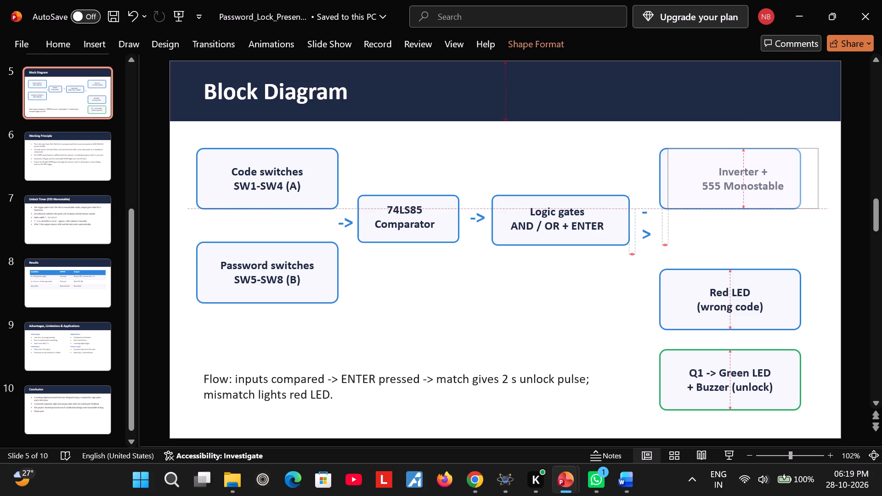
{"action": "left_click_drag", "start_coordinate": [670, 199], "coordinate": [673, 191]}
{"action": "left_click", "coordinate": [705, 235]}
Resize the Inverter + 555 Monostable box, extending it toward the slide's right edge and pulling its lower-left corner inward to clear the arrow.
{"action": "left_click", "coordinate": [803, 201]}
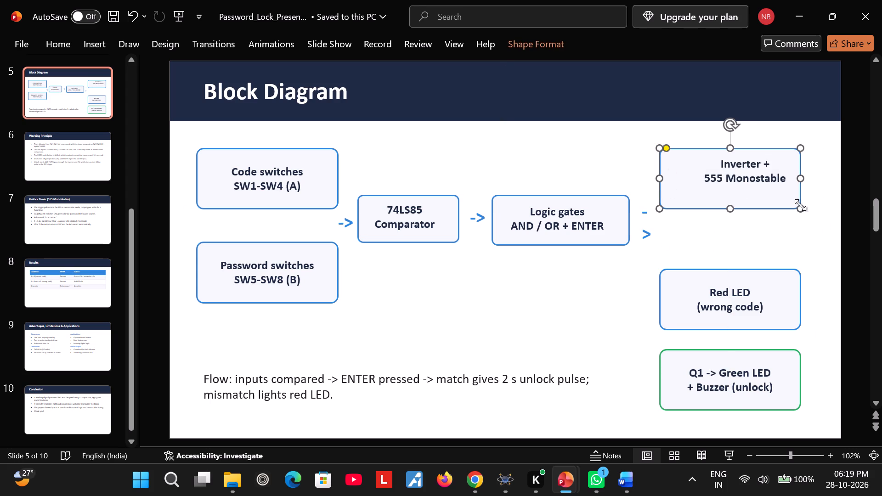
{"action": "left_click_drag", "start_coordinate": [798, 208], "coordinate": [827, 215]}
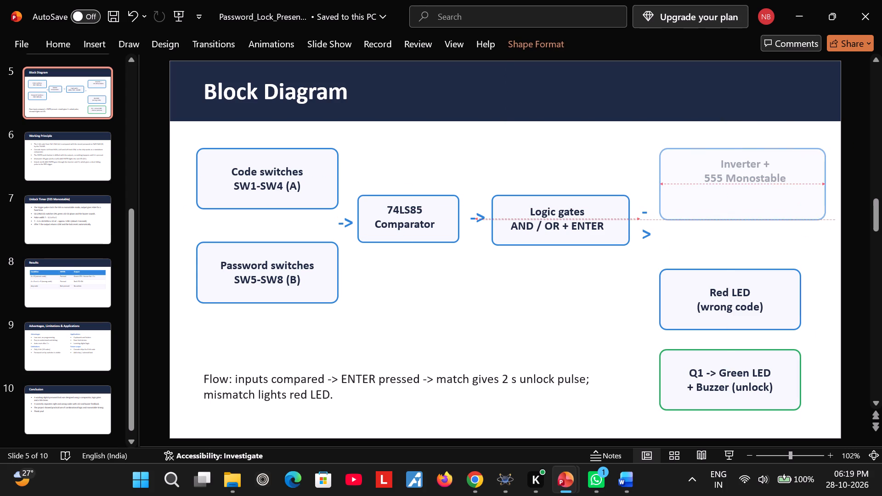
{"action": "left_click_drag", "start_coordinate": [827, 215], "coordinate": [831, 213]}
{"action": "left_click", "coordinate": [777, 248]}
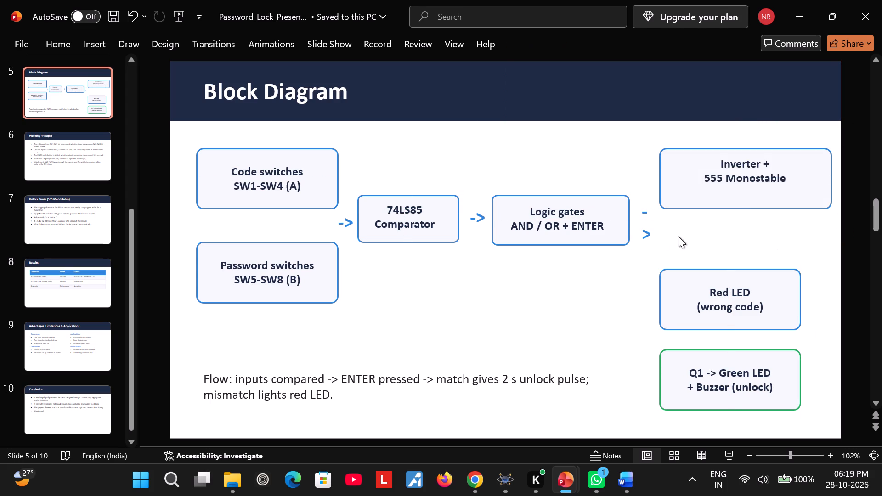
{"action": "left_click", "coordinate": [667, 193]}
{"action": "left_click_drag", "start_coordinate": [661, 207], "coordinate": [695, 206]}
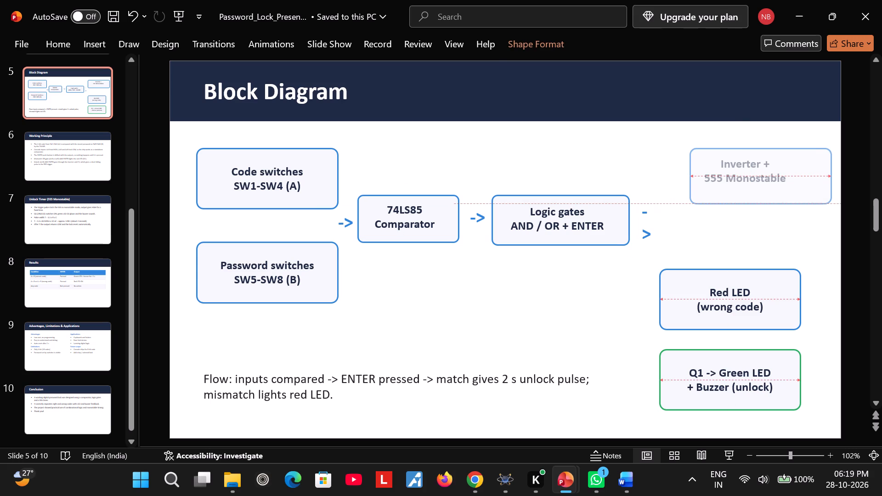
{"action": "left_click_drag", "start_coordinate": [695, 206], "coordinate": [697, 207]}
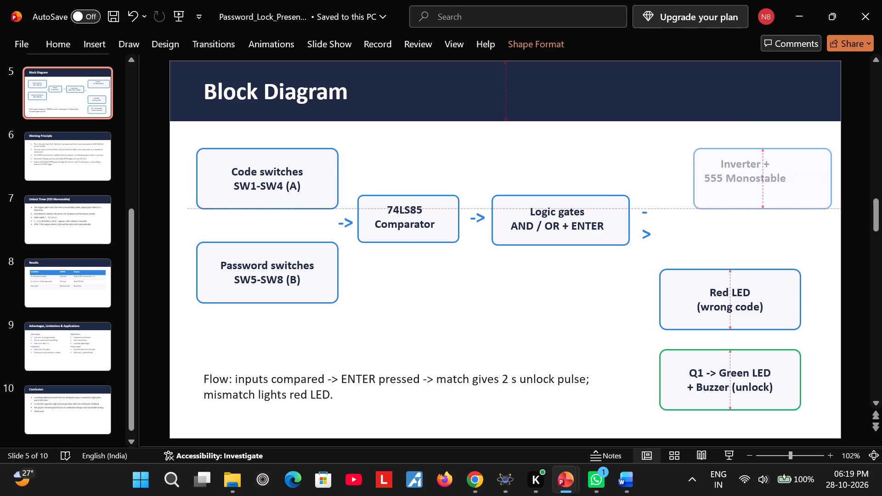
{"action": "left_click_drag", "start_coordinate": [697, 207], "coordinate": [701, 206]}
{"action": "left_click", "coordinate": [718, 230]}
Move the Inverter + 555 Monostable label to the centre of its resized box.
{"action": "left_click", "coordinate": [732, 166]}
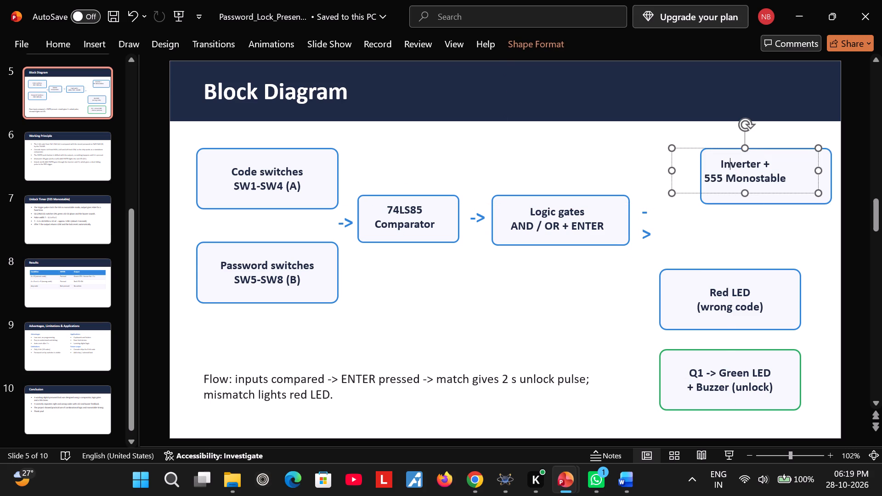
{"action": "left_click", "coordinate": [733, 168]}
{"action": "left_click_drag", "start_coordinate": [792, 180], "coordinate": [808, 185]}
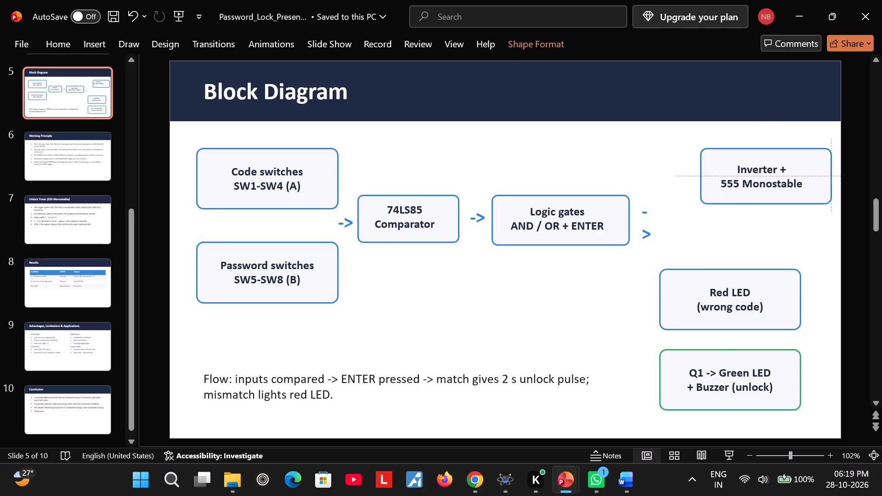
{"action": "left_click_drag", "start_coordinate": [808, 185], "coordinate": [813, 186]}
{"action": "left_click", "coordinate": [775, 237]}
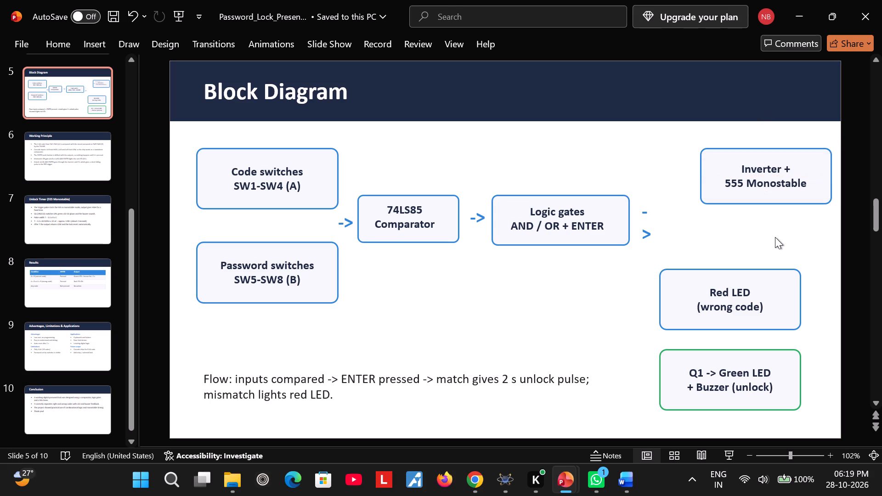
{"action": "left_click", "coordinate": [649, 253]}
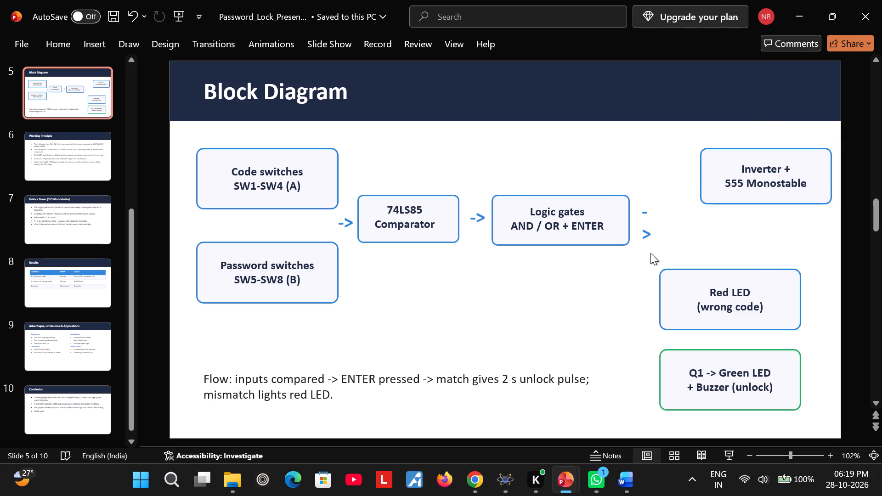
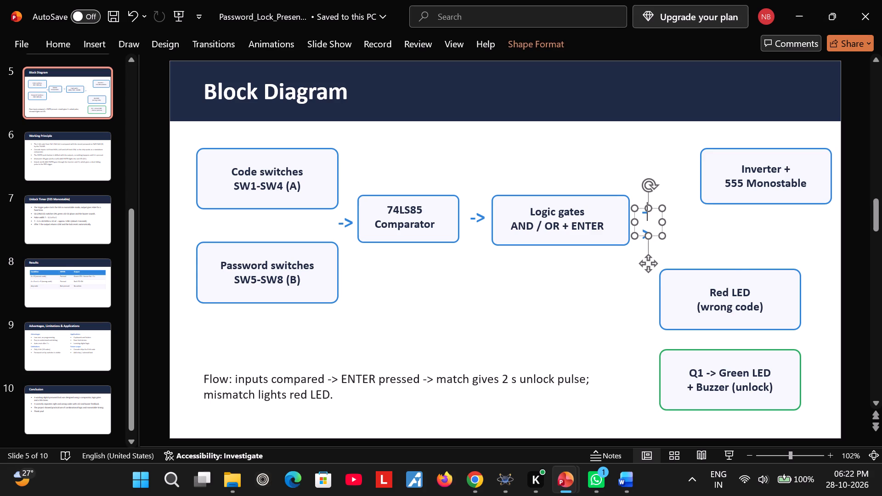
Shift the Red LED (wrong code) label's text frame slightly to the right of its box on the Block Diagram slide.
{"action": "left_click", "coordinate": [667, 303]}
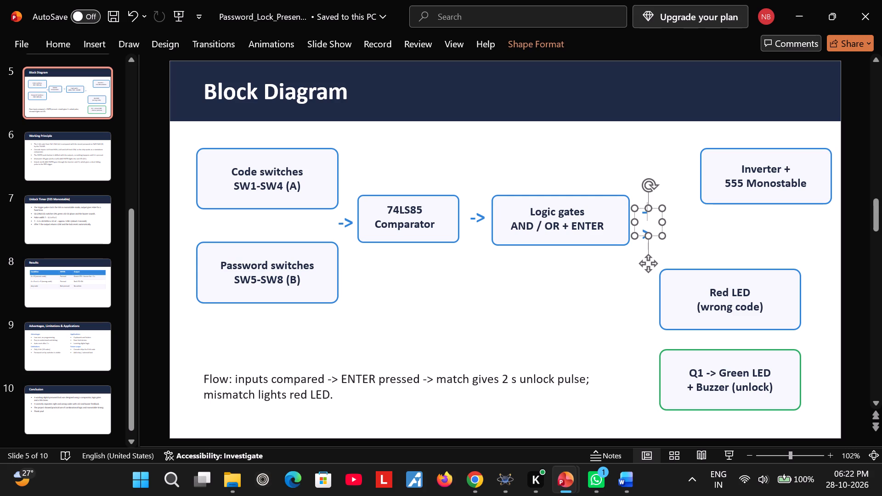
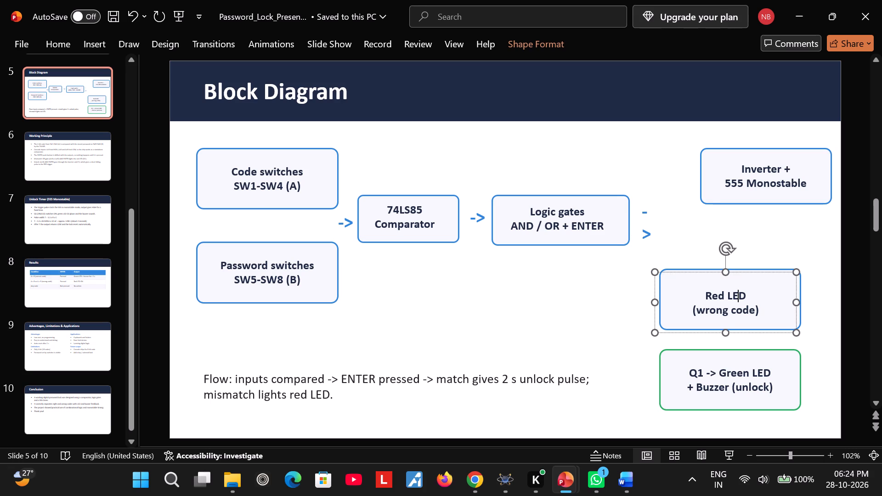
Shift the Red LED (wrong code) label aside and extend its box's upper-right corner to line up with the Inverter box's right edge.
{"action": "left_click_drag", "start_coordinate": [685, 288], "coordinate": [656, 286]}
{"action": "left_click", "coordinate": [775, 291]}
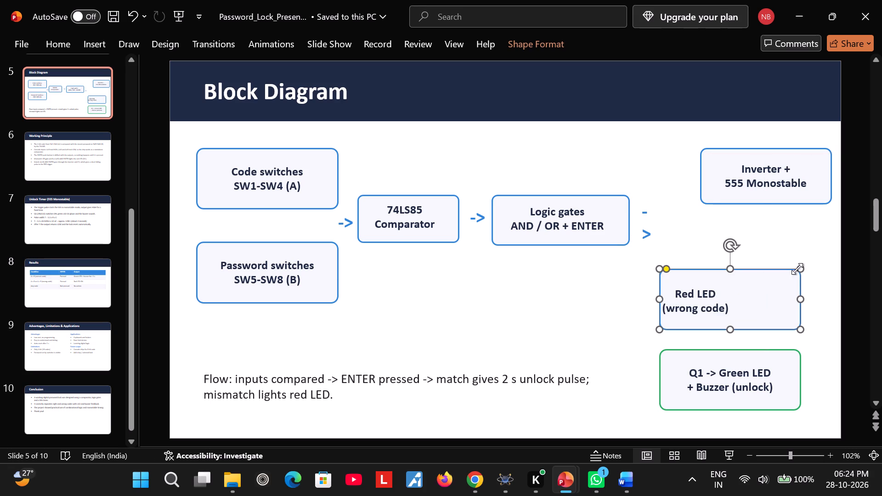
{"action": "left_click_drag", "start_coordinate": [803, 269], "coordinate": [823, 254]}
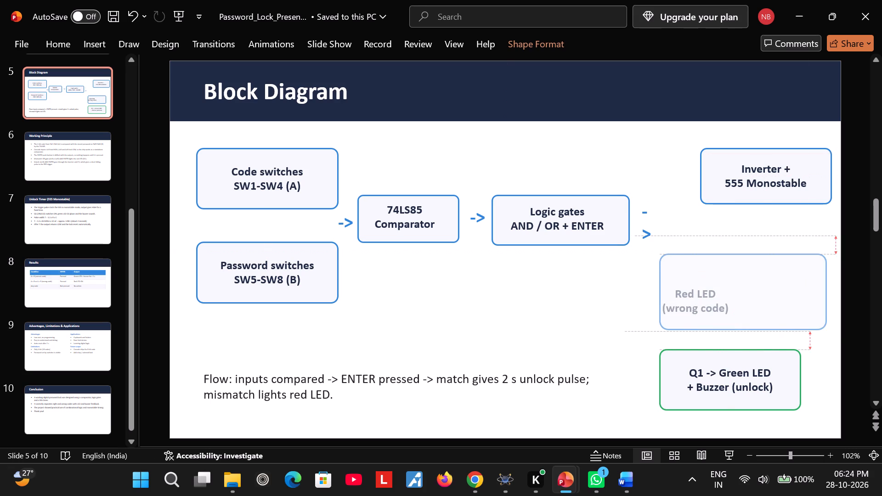
{"action": "left_click_drag", "start_coordinate": [823, 254], "coordinate": [835, 244]}
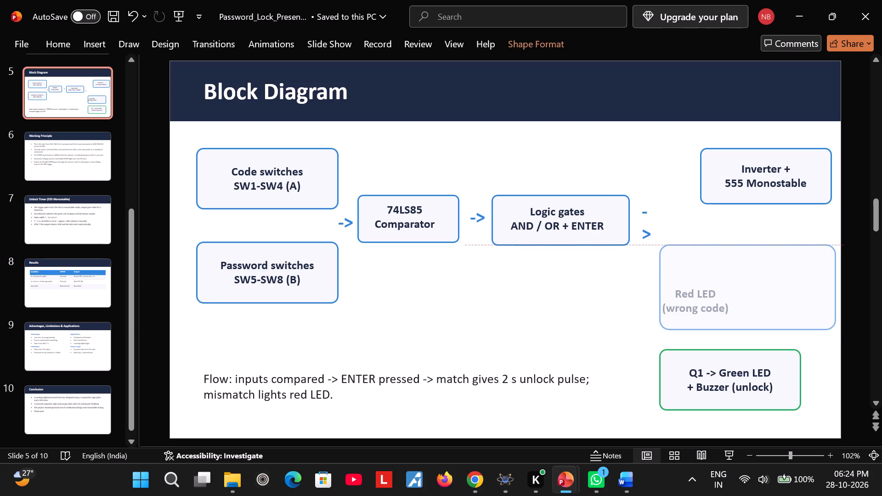
{"action": "left_click_drag", "start_coordinate": [835, 244], "coordinate": [832, 258]}
Move the Red LED (wrong code) label rightward within its enlarged box, clear of the box's left part.
{"action": "left_click", "coordinate": [681, 307]}
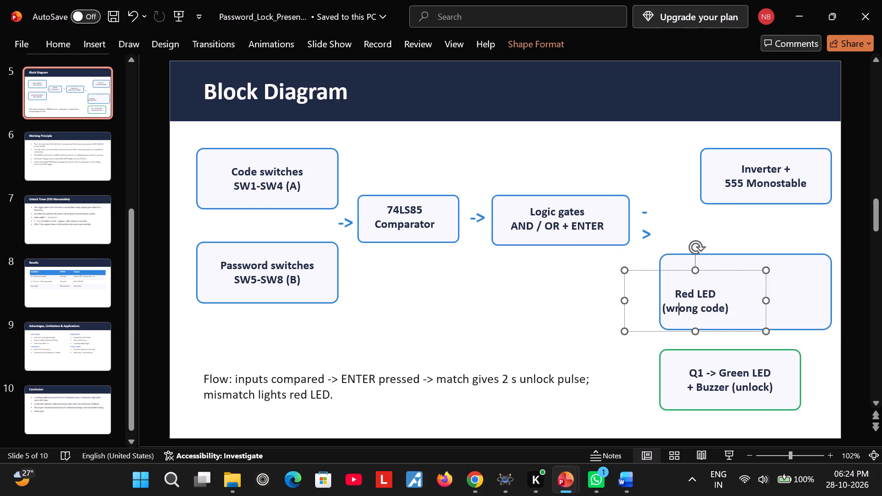
{"action": "left_click_drag", "start_coordinate": [677, 281], "coordinate": [750, 268]}
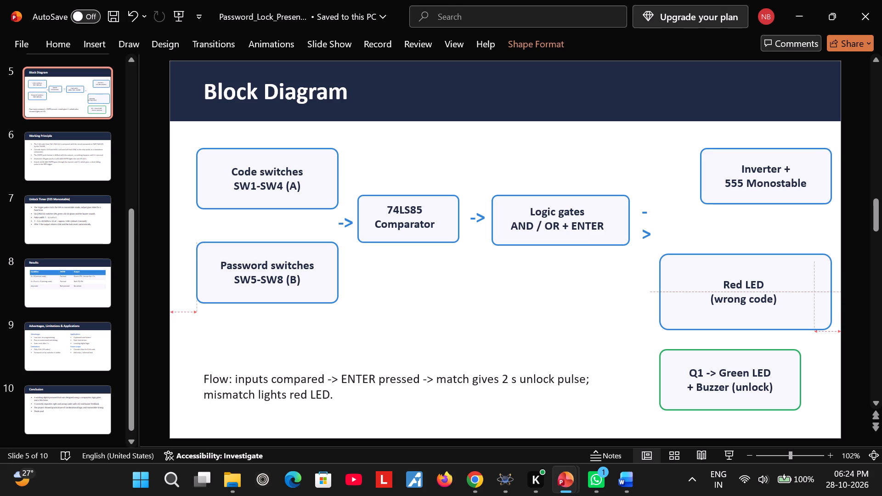
{"action": "left_click_drag", "start_coordinate": [750, 268], "coordinate": [752, 271]}
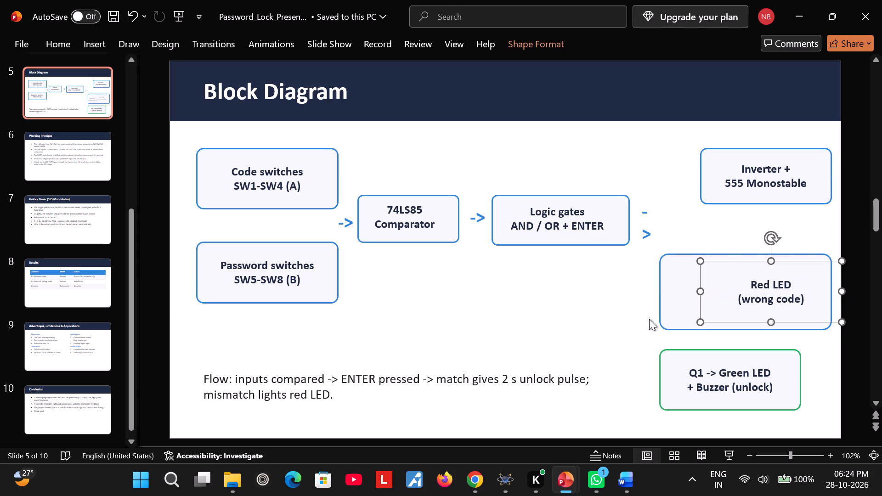
Pull the Red LED box's lower-left corner inward, aligning its left edge with the Inverter + 555 Monostable box.
{"action": "left_click", "coordinate": [650, 315]}
{"action": "left_click", "coordinate": [662, 313]}
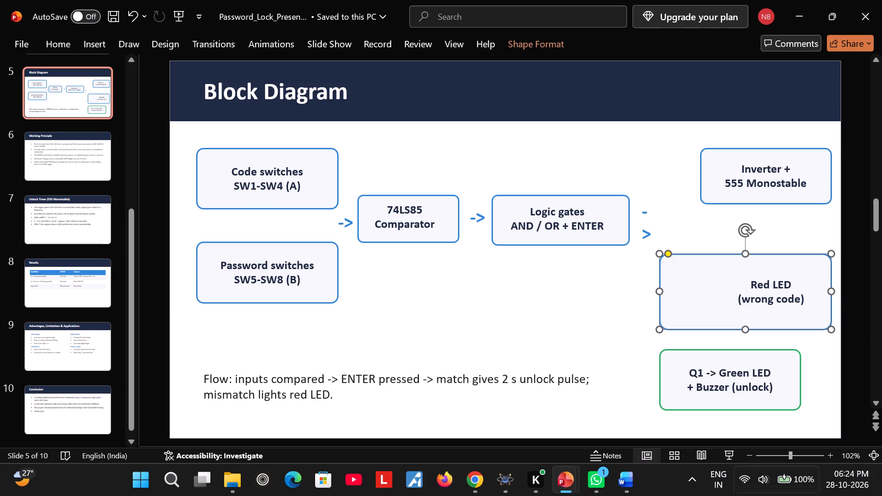
{"action": "left_click_drag", "start_coordinate": [660, 328], "coordinate": [661, 328]}
{"action": "left_click_drag", "start_coordinate": [661, 328], "coordinate": [704, 310]}
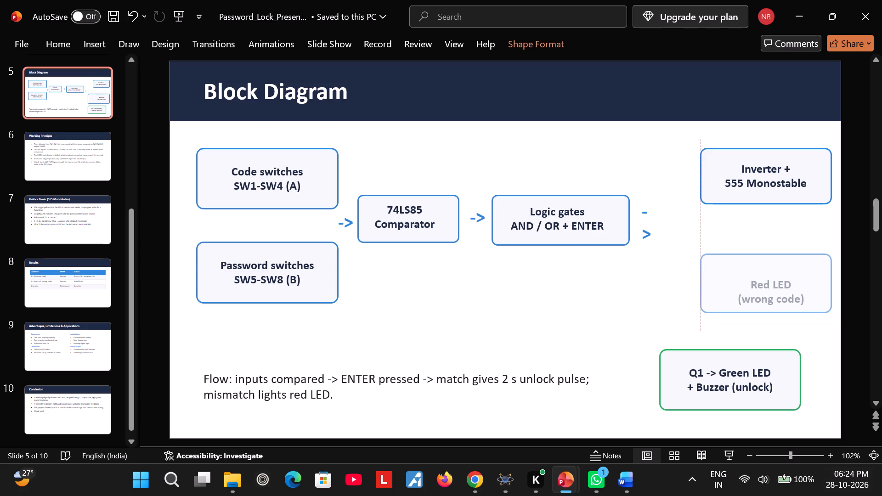
{"action": "left_click_drag", "start_coordinate": [704, 310], "coordinate": [704, 309]}
{"action": "left_click", "coordinate": [655, 323]}
Move the Red LED (wrong code) label up to the centre of its resized box.
{"action": "left_click", "coordinate": [779, 291]}
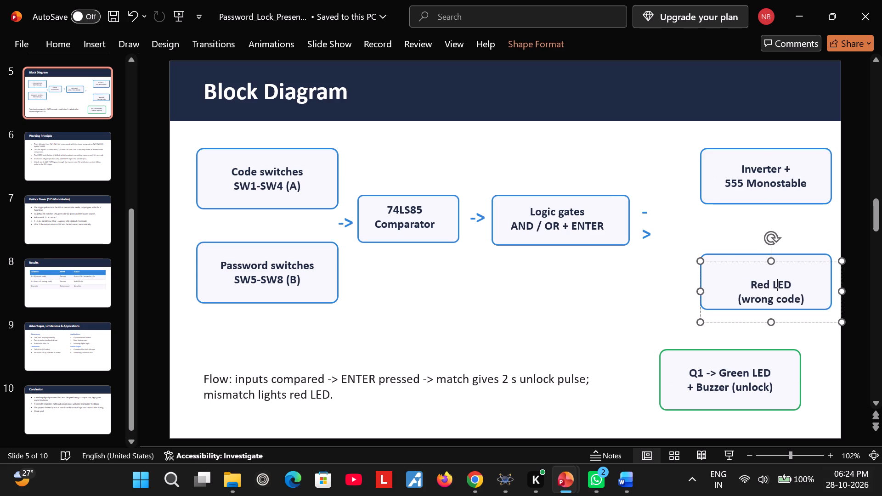
{"action": "left_click_drag", "start_coordinate": [757, 269], "coordinate": [755, 255]}
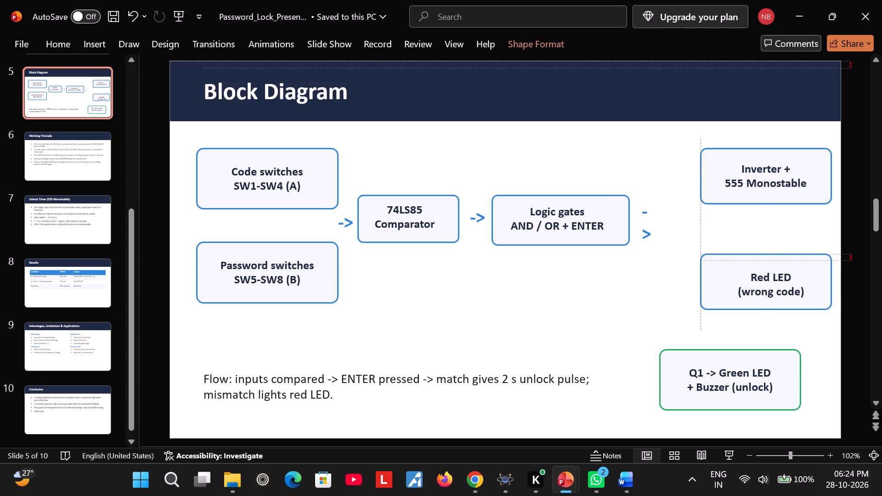
{"action": "left_click_drag", "start_coordinate": [755, 255], "coordinate": [756, 257]}
{"action": "left_click", "coordinate": [681, 322]}
Select the Q1 -> Green LED + Buzzer (unlock) label on the green-outlined box.
{"action": "left_click", "coordinate": [671, 374]}
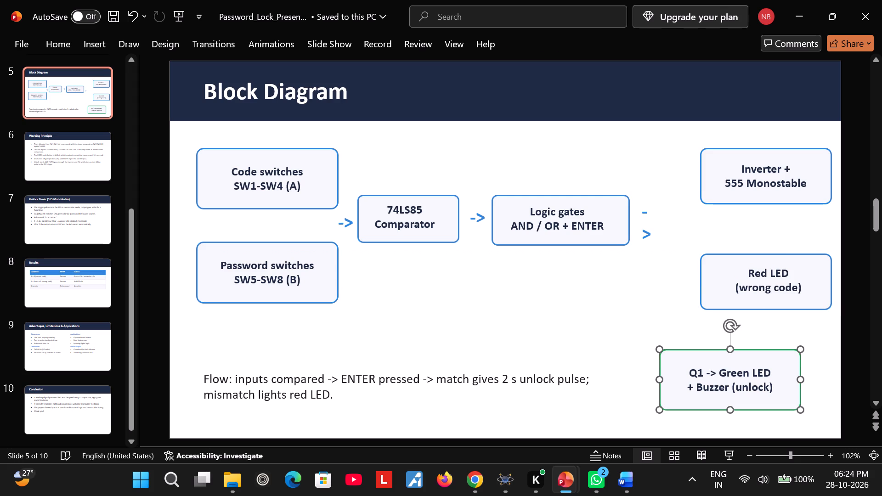
Enlarge the green output box to reach the Red LED block's outer edge and shift its "Q1 -> Green LED + Buzzer (unlock)" label over to match.
{"action": "left_click_drag", "start_coordinate": [747, 382], "coordinate": [733, 381]}
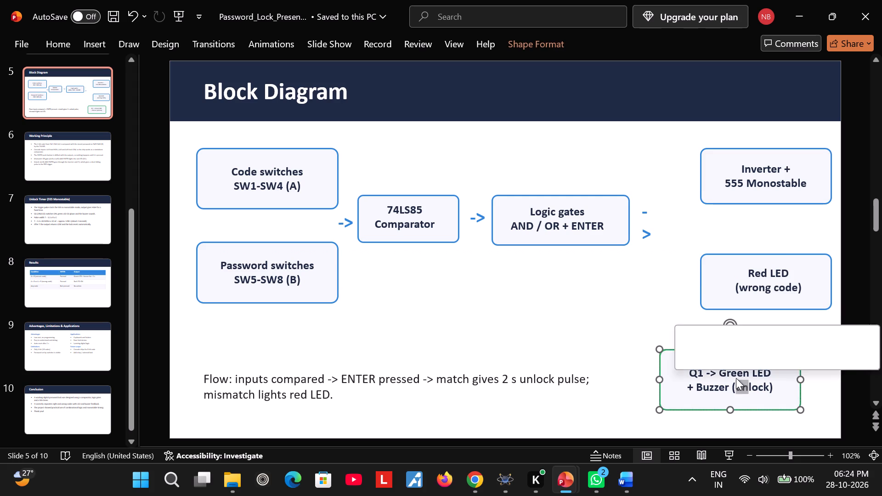
{"action": "left_click", "coordinate": [784, 392]}
{"action": "left_click_drag", "start_coordinate": [770, 366], "coordinate": [738, 369]}
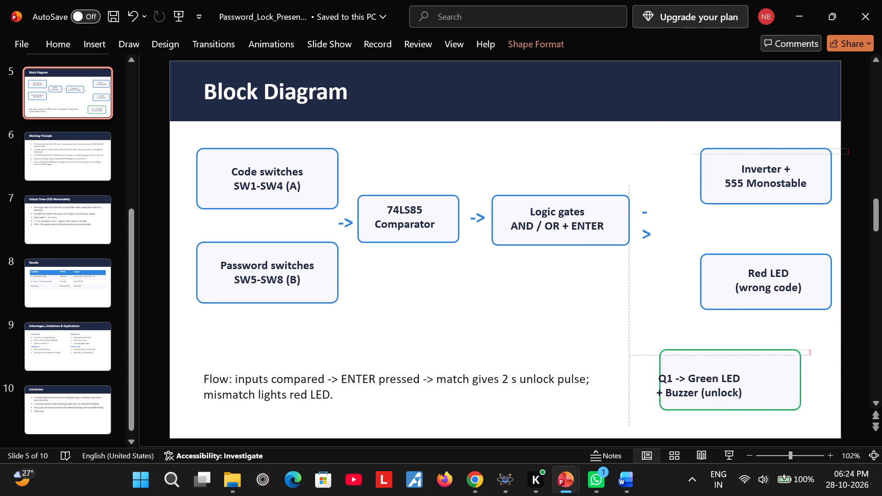
{"action": "left_click_drag", "start_coordinate": [738, 369], "coordinate": [746, 366]}
{"action": "left_click", "coordinate": [801, 355]}
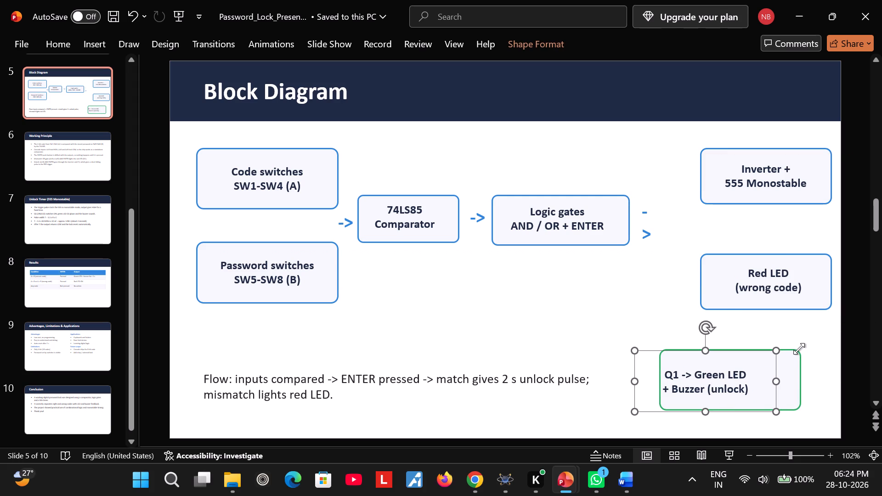
{"action": "left_click_drag", "start_coordinate": [799, 349], "coordinate": [831, 333]}
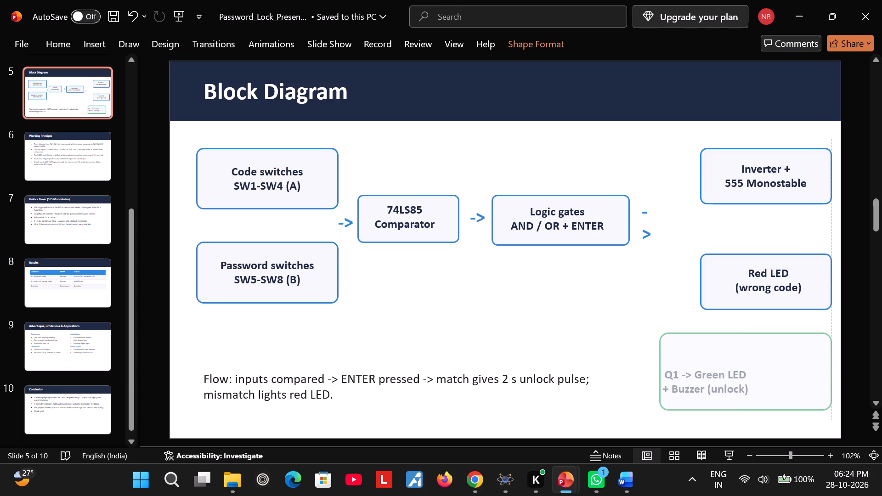
{"action": "left_click_drag", "start_coordinate": [831, 333], "coordinate": [831, 333]}
{"action": "left_click", "coordinate": [696, 384]}
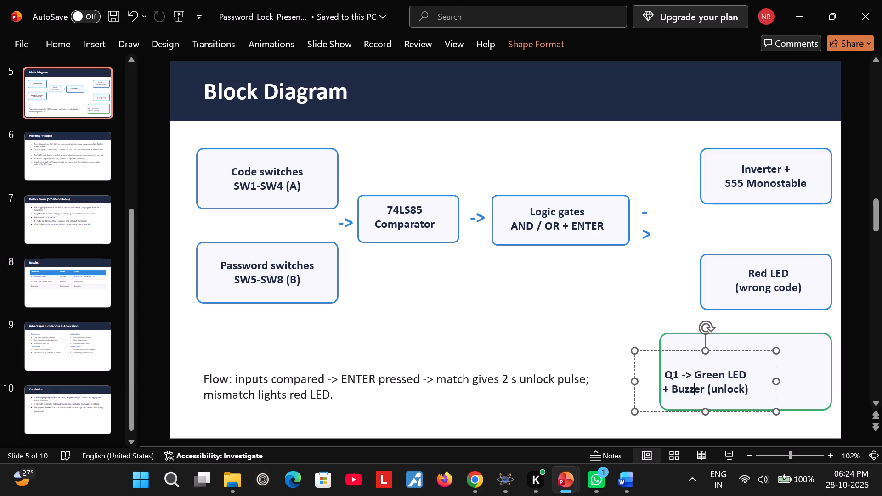
{"action": "left_click_drag", "start_coordinate": [712, 361], "coordinate": [779, 352]}
{"action": "left_click", "coordinate": [657, 371]}
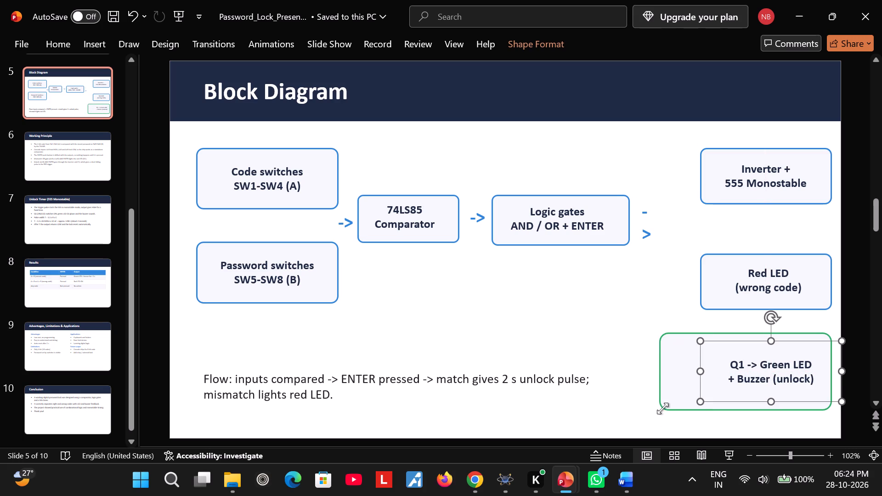
Shrink the green output box to about the Red LED block's size beneath it and centre the Q1 label inside.
{"action": "left_click_drag", "start_coordinate": [662, 408], "coordinate": [696, 400]}
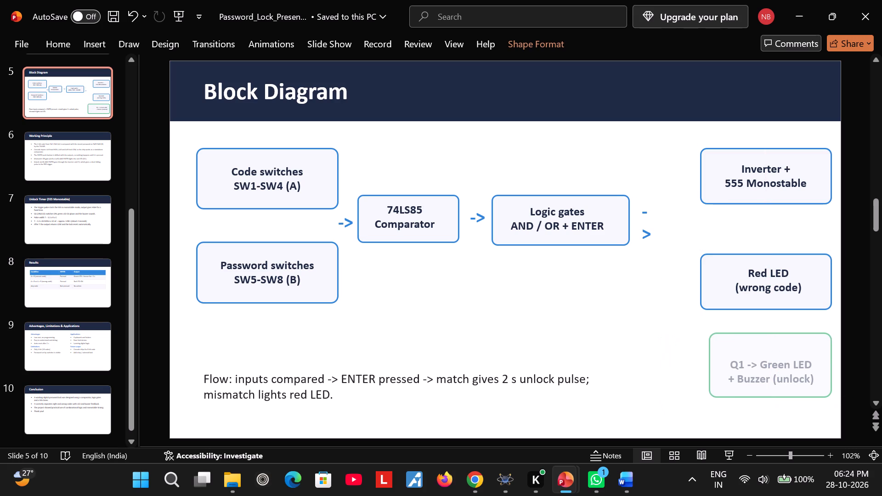
{"action": "left_click_drag", "start_coordinate": [696, 400], "coordinate": [699, 385]}
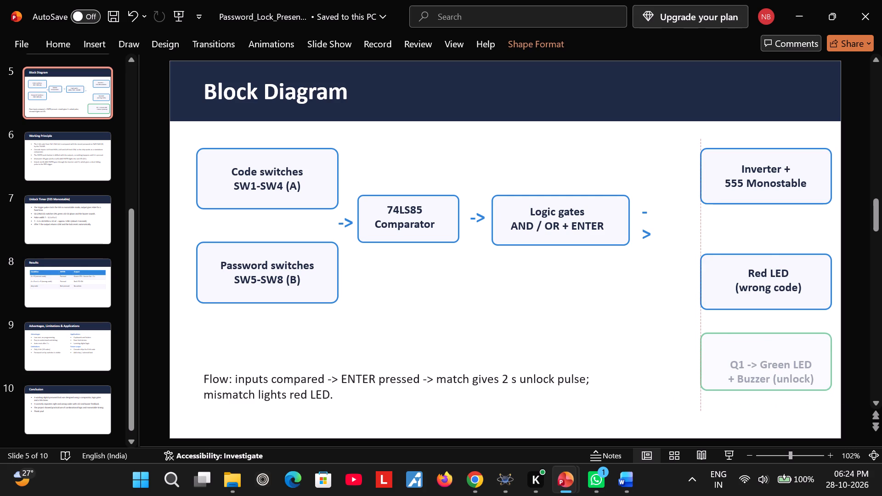
{"action": "left_click_drag", "start_coordinate": [699, 385], "coordinate": [698, 385]}
{"action": "left_click", "coordinate": [646, 393]}
{"action": "left_click", "coordinate": [763, 374]}
{"action": "left_click_drag", "start_coordinate": [768, 354], "coordinate": [767, 343]}
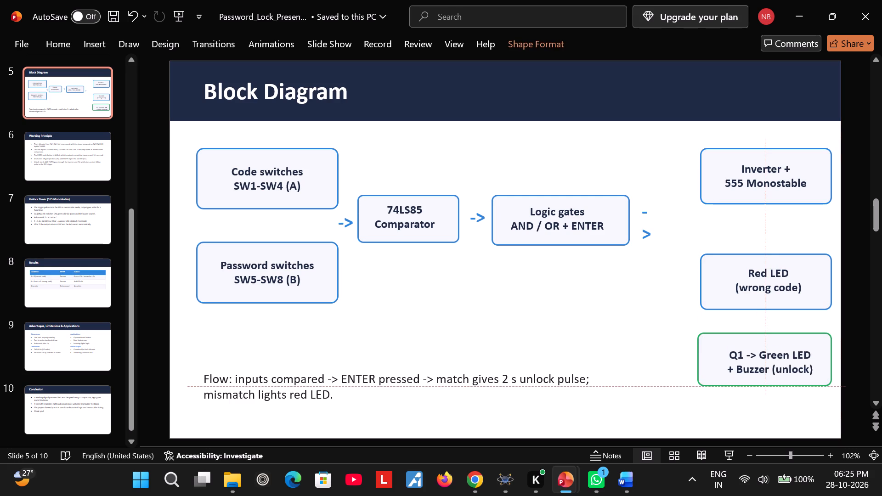
{"action": "left_click_drag", "start_coordinate": [767, 343], "coordinate": [767, 343]}
{"action": "left_click", "coordinate": [669, 330]}
Widen the arrow text box after the Logic gates block so its "->" fits on one line.
{"action": "left_click", "coordinate": [647, 220]}
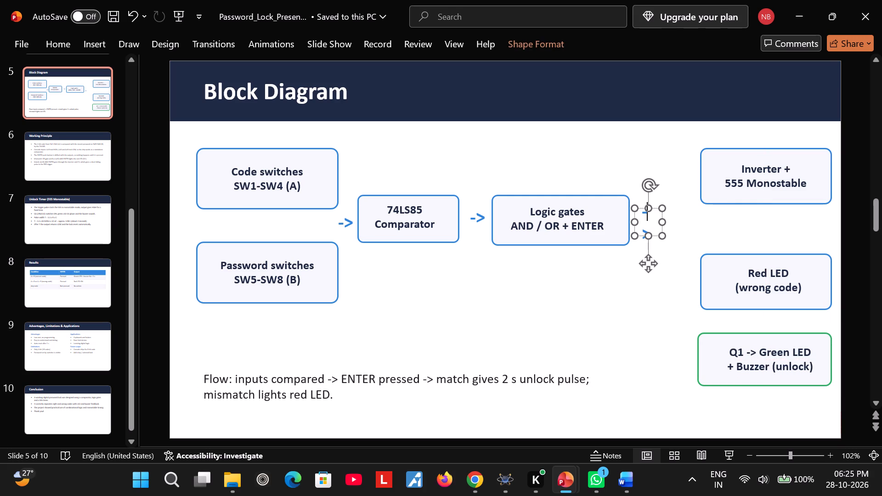
{"action": "key", "text": "Down"}
{"action": "left_click_drag", "start_coordinate": [665, 221], "coordinate": [685, 219]}
{"action": "left_click", "coordinate": [631, 279]}
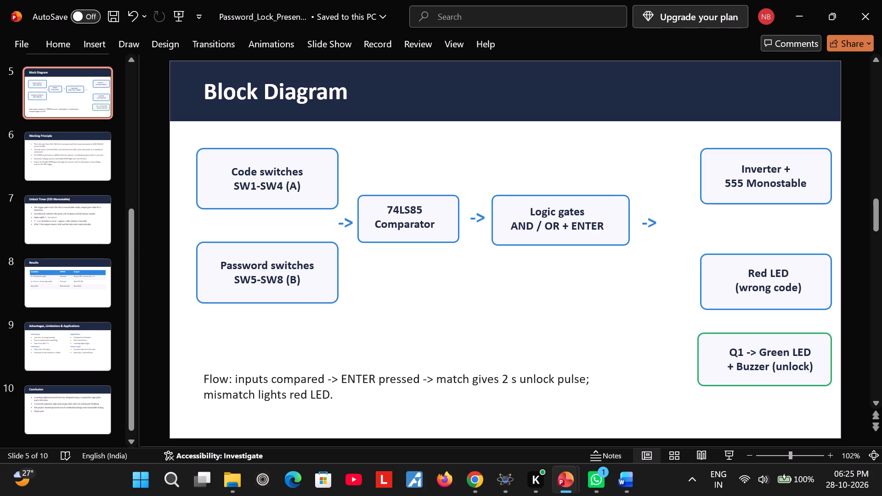
{"action": "left_click", "coordinate": [722, 271]}
{"action": "left_click", "coordinate": [637, 289]}
{"action": "left_click", "coordinate": [475, 480]}
{"action": "scroll", "coordinate": [604, 298], "scroll_direction": "down", "scroll_amount": 2}
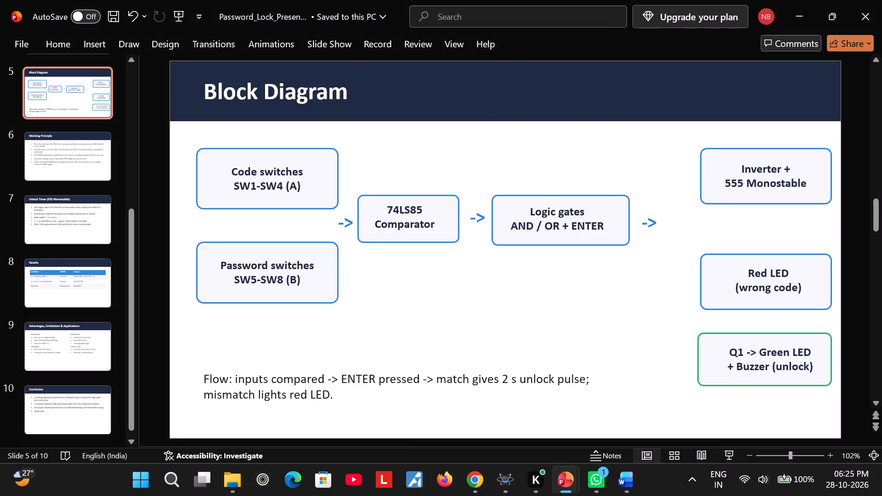
{"action": "right_click", "coordinate": [340, 210]}
{"action": "left_click", "coordinate": [399, 181]}
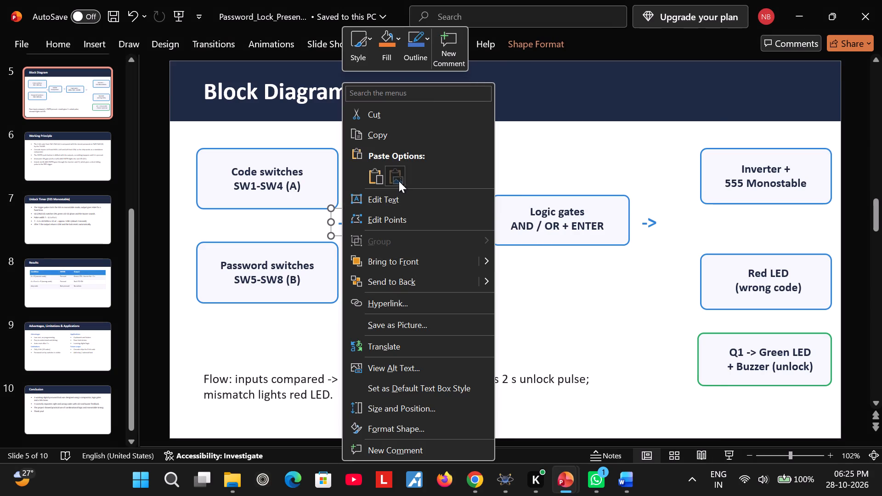
Move the pasted diagram directly below the Block Diagram title band, aligned with both side edges of the slide.
{"action": "left_click_drag", "start_coordinate": [514, 216], "coordinate": [511, 231]}
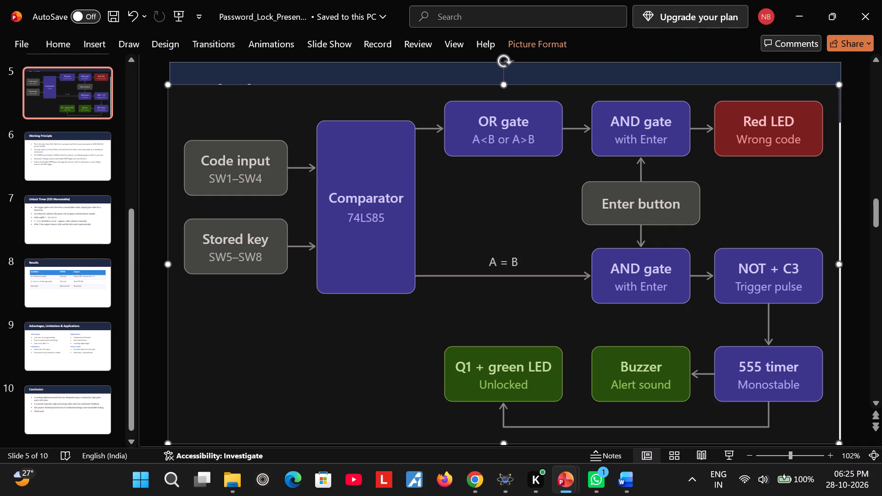
{"action": "left_click_drag", "start_coordinate": [474, 212], "coordinate": [486, 247]}
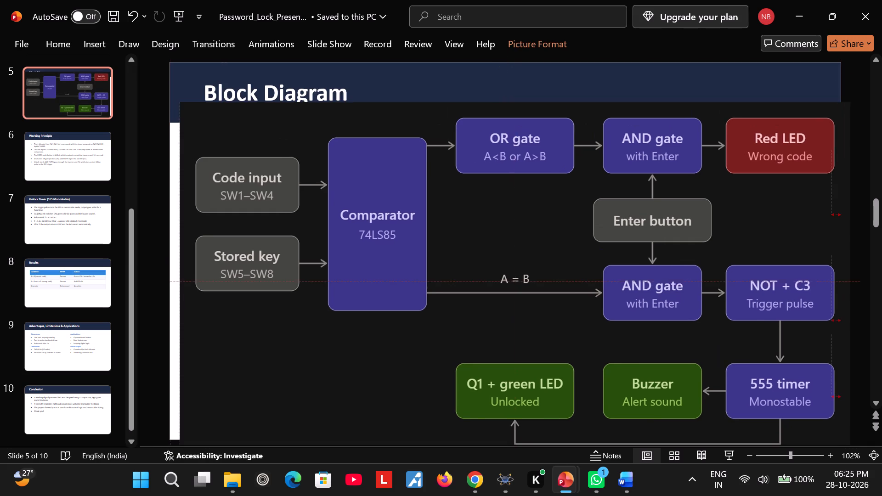
{"action": "left_click_drag", "start_coordinate": [486, 247], "coordinate": [483, 253]}
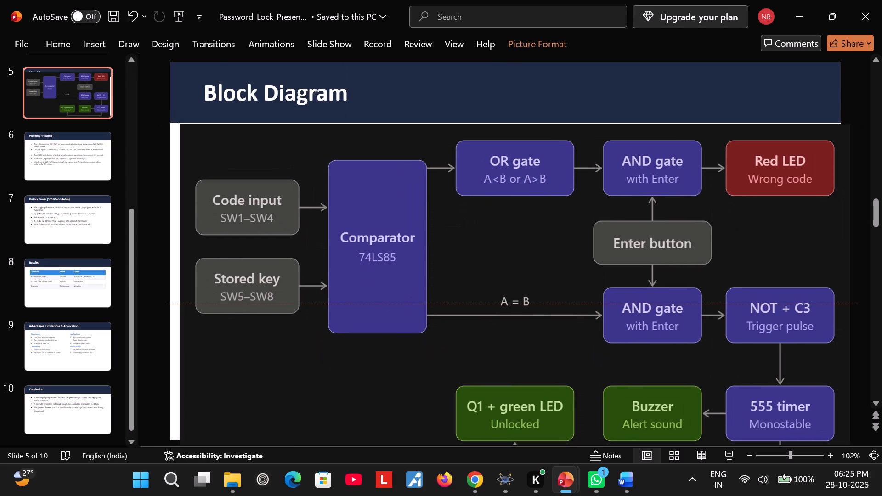
{"action": "left_click_drag", "start_coordinate": [483, 253], "coordinate": [474, 249]}
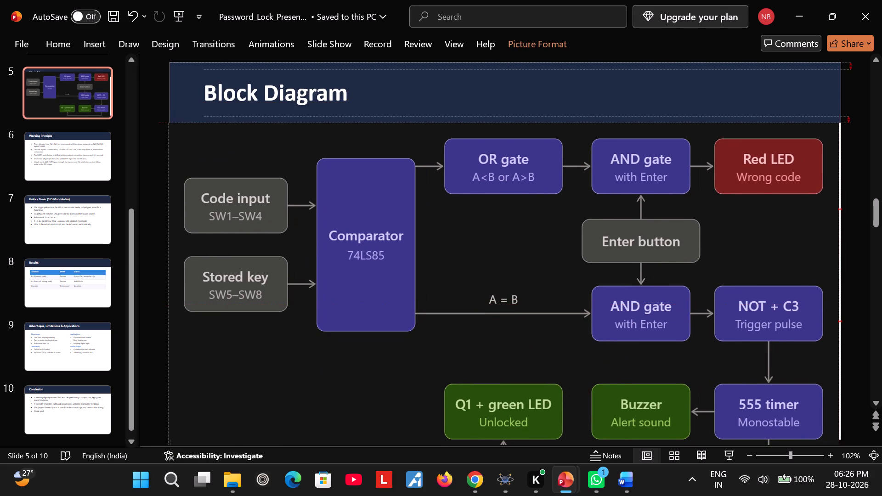
{"action": "left_click_drag", "start_coordinate": [474, 249], "coordinate": [476, 243]}
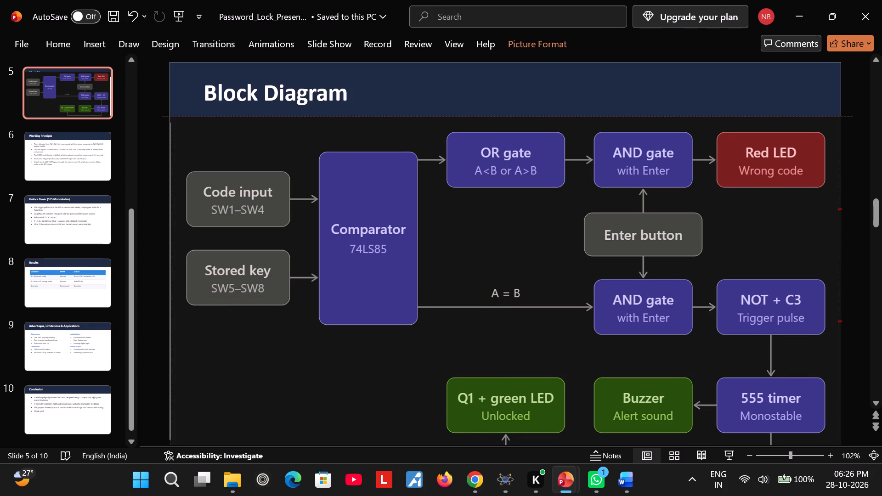
{"action": "left_click_drag", "start_coordinate": [476, 243], "coordinate": [476, 248]}
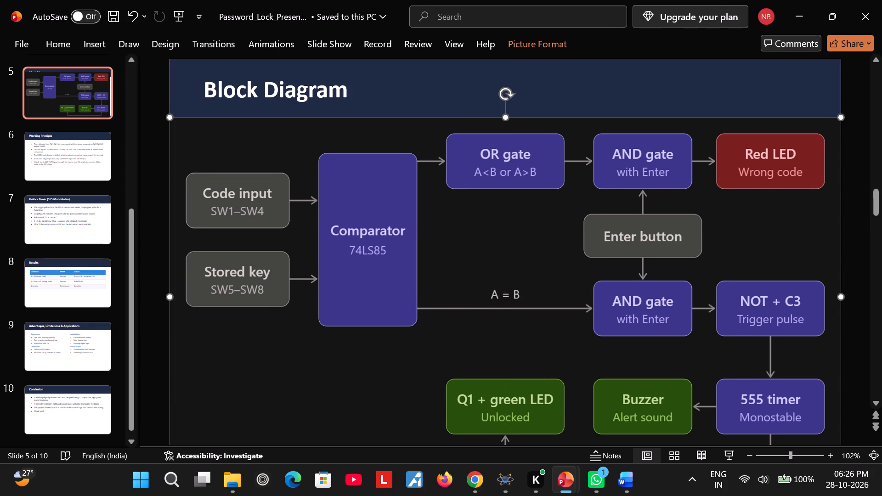
{"action": "left_click", "coordinate": [157, 197]}
Look through the neighbouring slides and check how the pasted picture fits on the Block Diagram slide.
{"action": "left_click", "coordinate": [82, 156]}
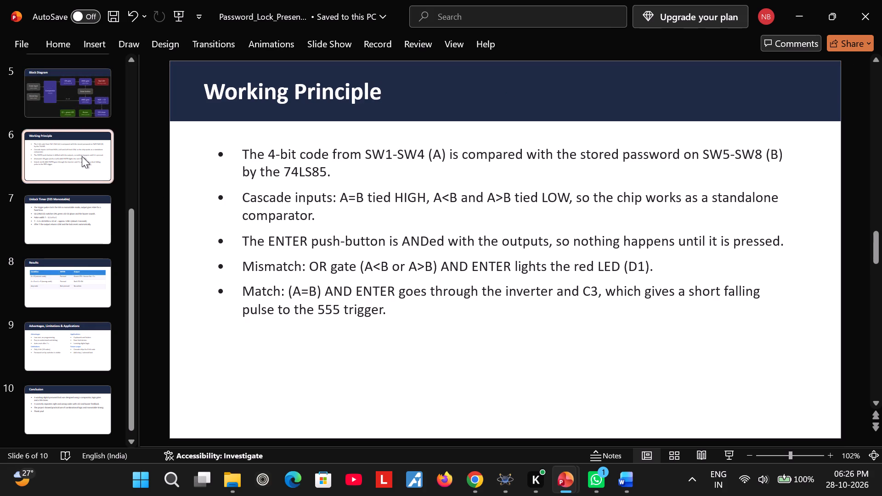
{"action": "scroll", "coordinate": [82, 156], "scroll_direction": "up", "scroll_amount": 2}
{"action": "left_click", "coordinate": [87, 186]}
{"action": "left_click", "coordinate": [75, 254]}
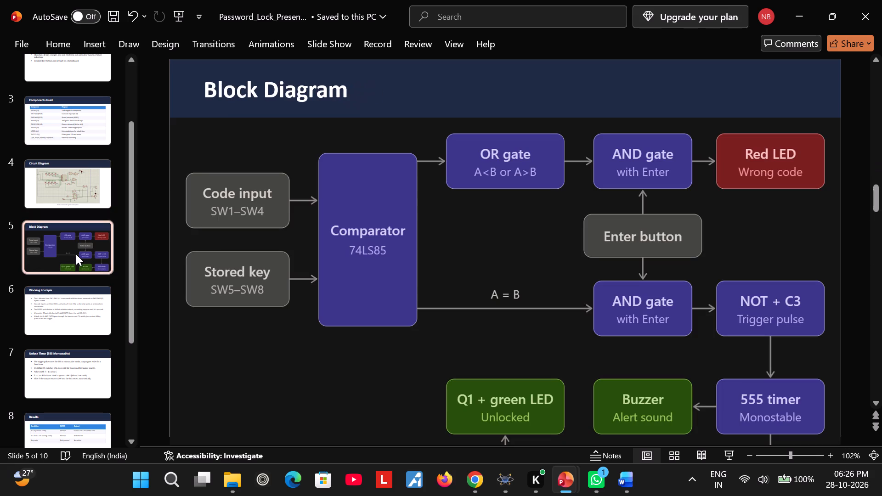
{"action": "scroll", "coordinate": [279, 316], "scroll_direction": "down", "scroll_amount": 1}
{"action": "scroll", "coordinate": [278, 317], "scroll_direction": "up", "scroll_amount": 1}
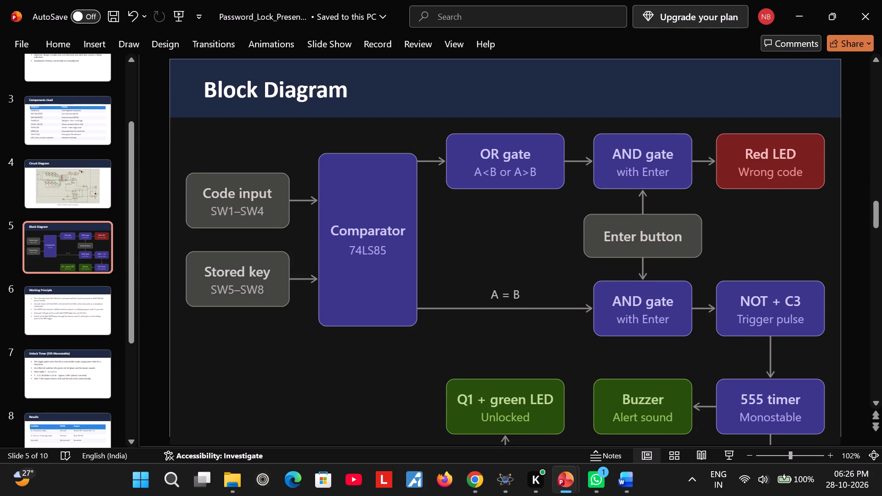
{"action": "scroll", "coordinate": [278, 317], "scroll_direction": "down", "scroll_amount": 1}
{"action": "scroll", "coordinate": [277, 317], "scroll_direction": "up", "scroll_amount": 1}
{"action": "scroll", "coordinate": [277, 317], "scroll_direction": "down", "scroll_amount": 2}
{"action": "scroll", "coordinate": [277, 317], "scroll_direction": "up", "scroll_amount": 3}
{"action": "scroll", "coordinate": [276, 317], "scroll_direction": "down", "scroll_amount": 2}
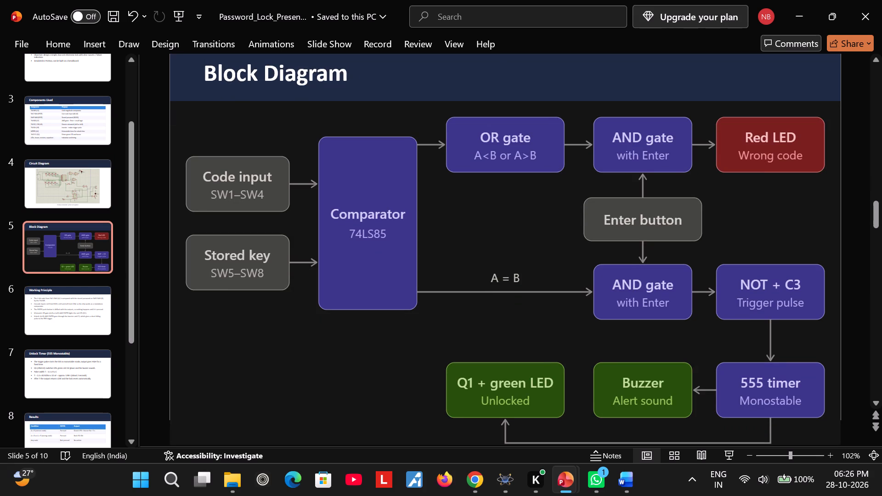
Shrink the block diagram picture proportionally to fit the slide height, placing it directly under the title band against the slide's left edge.
{"action": "left_click", "coordinate": [777, 424]}
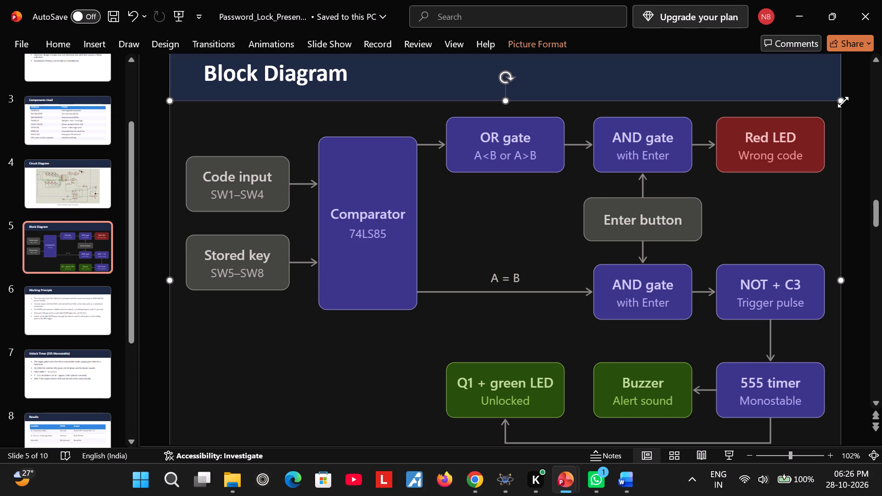
{"action": "left_click_drag", "start_coordinate": [842, 102], "coordinate": [777, 149]}
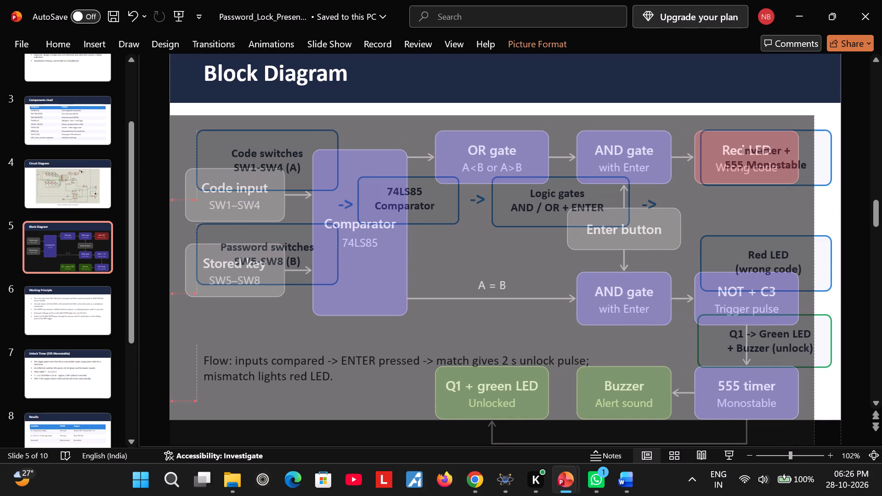
{"action": "left_click_drag", "start_coordinate": [777, 149], "coordinate": [776, 148]}
{"action": "left_click_drag", "start_coordinate": [546, 147], "coordinate": [547, 112]}
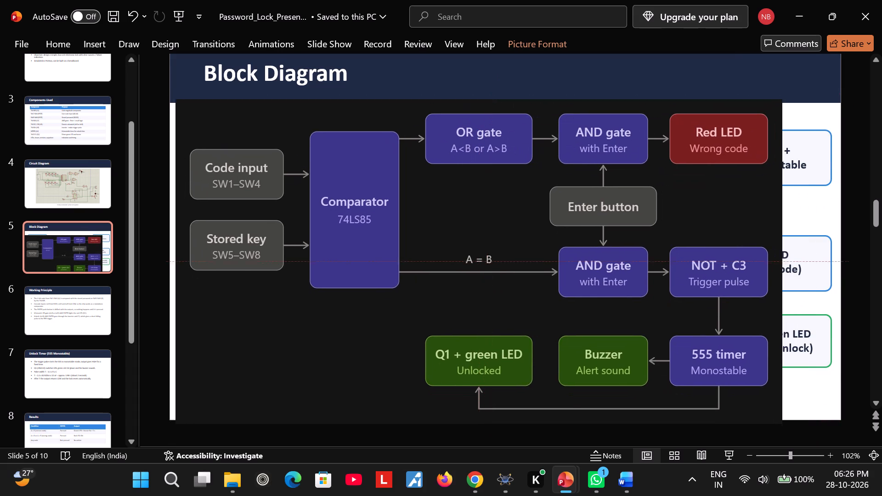
{"action": "left_click_drag", "start_coordinate": [547, 112], "coordinate": [542, 118]}
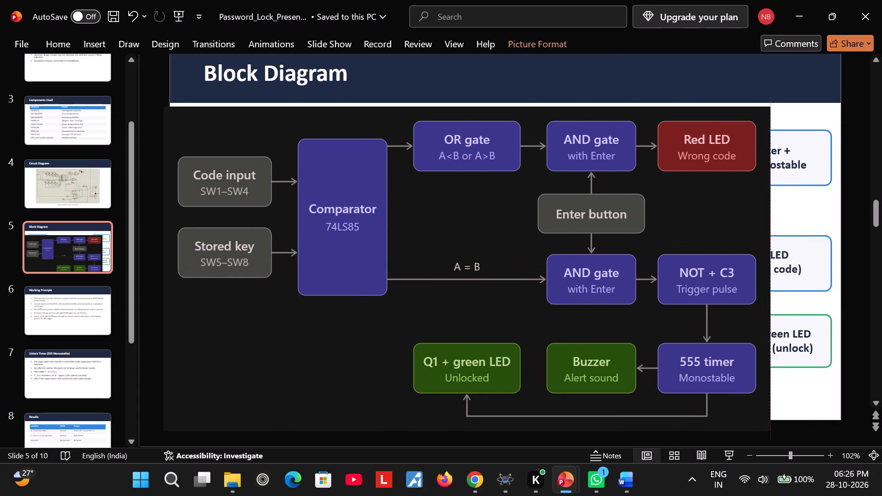
{"action": "left_click_drag", "start_coordinate": [542, 118], "coordinate": [535, 119]}
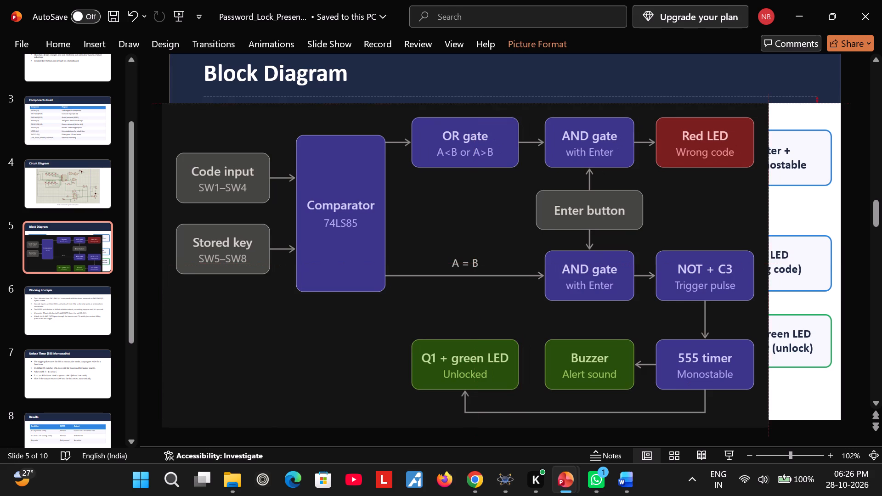
{"action": "left_click_drag", "start_coordinate": [535, 119], "coordinate": [547, 118]}
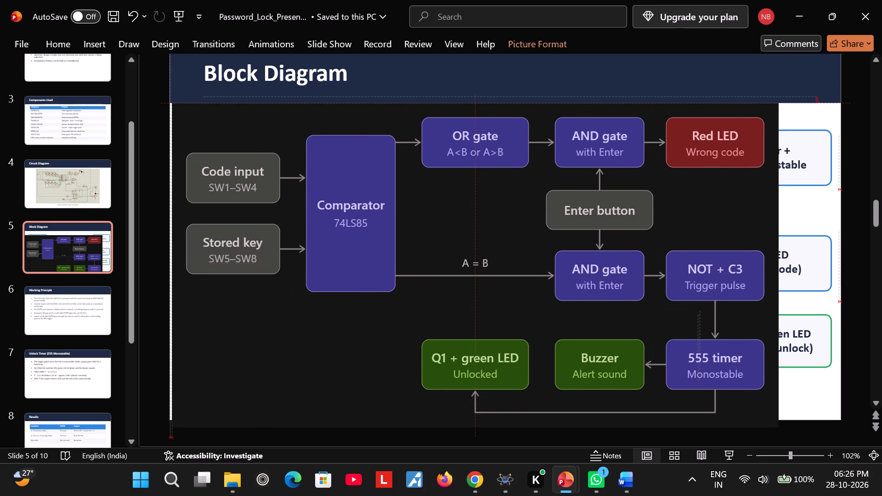
{"action": "left_click_drag", "start_coordinate": [547, 118], "coordinate": [544, 117]}
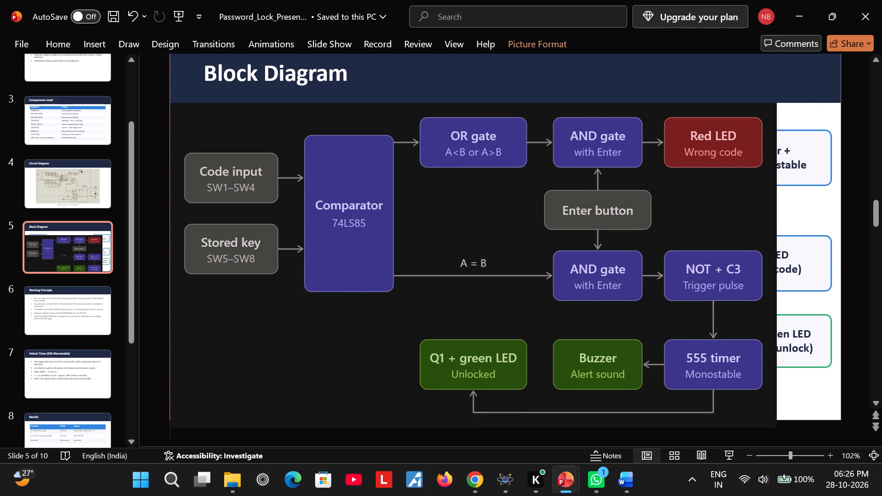
{"action": "left_click_drag", "start_coordinate": [544, 117], "coordinate": [544, 114]}
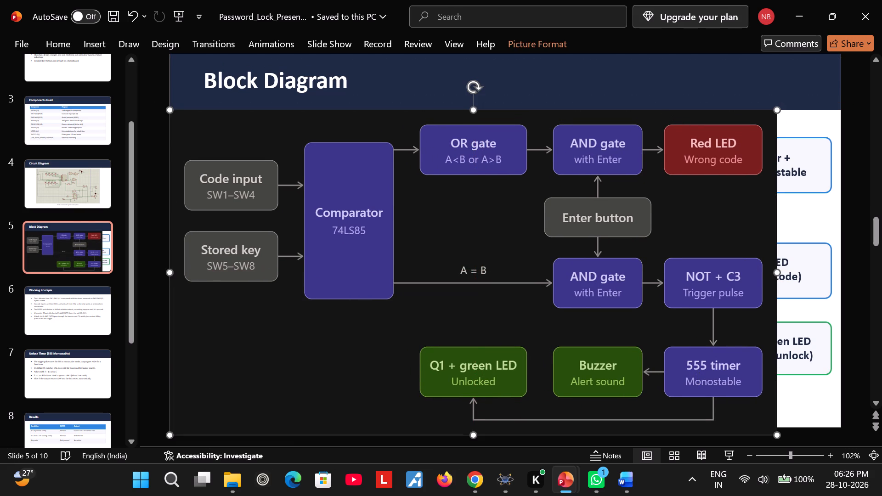
{"action": "left_click_drag", "start_coordinate": [775, 109], "coordinate": [768, 115]}
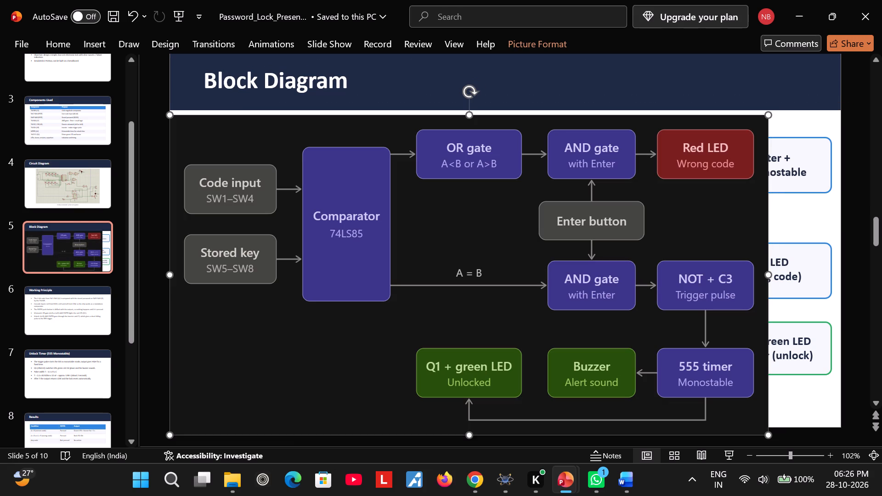
{"action": "left_click_drag", "start_coordinate": [537, 126], "coordinate": [537, 118]}
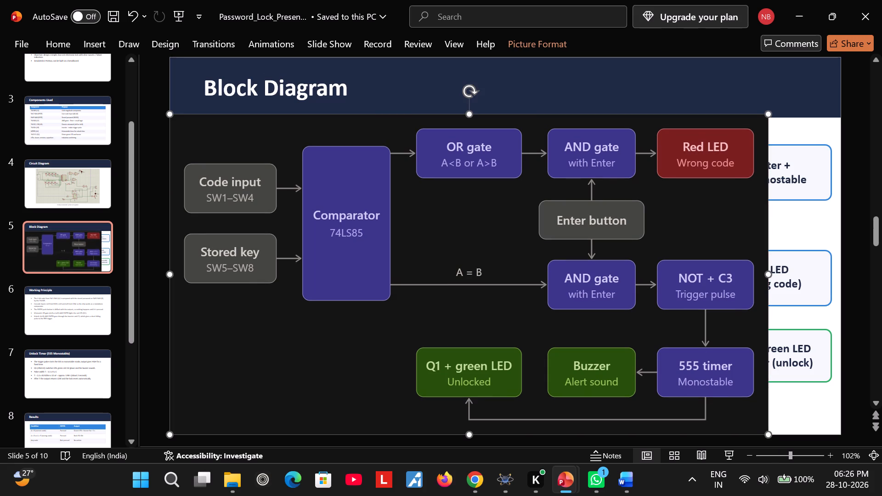
Stretch the diagram picture horizontally to the slide's right edge so it spans the full slide width.
{"action": "left_click_drag", "start_coordinate": [764, 276], "coordinate": [831, 265]}
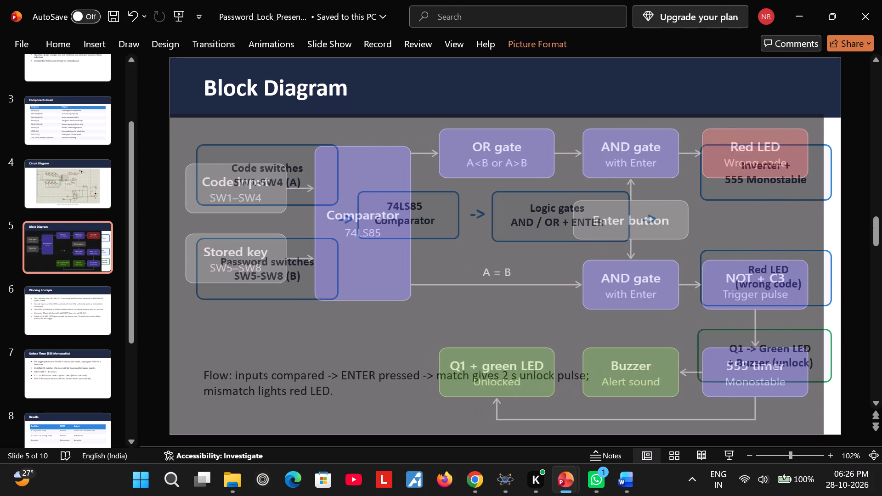
{"action": "left_click_drag", "start_coordinate": [831, 265], "coordinate": [841, 265]}
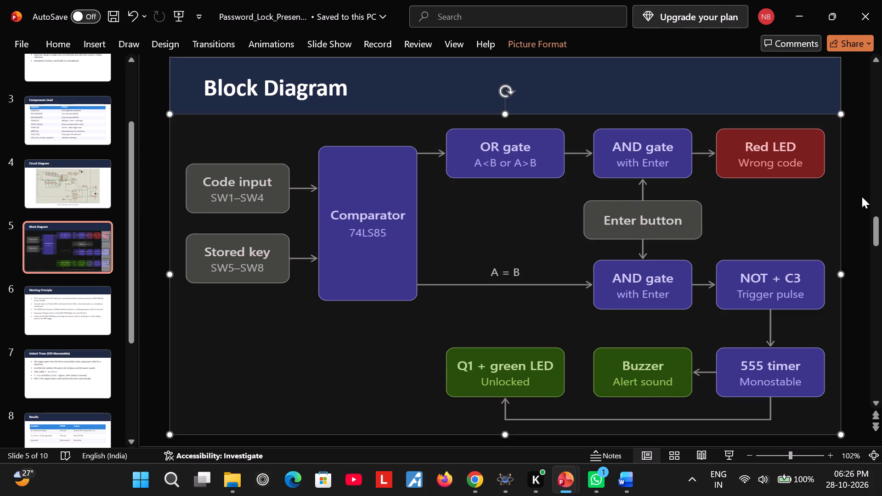
{"action": "left_click", "coordinate": [862, 197]}
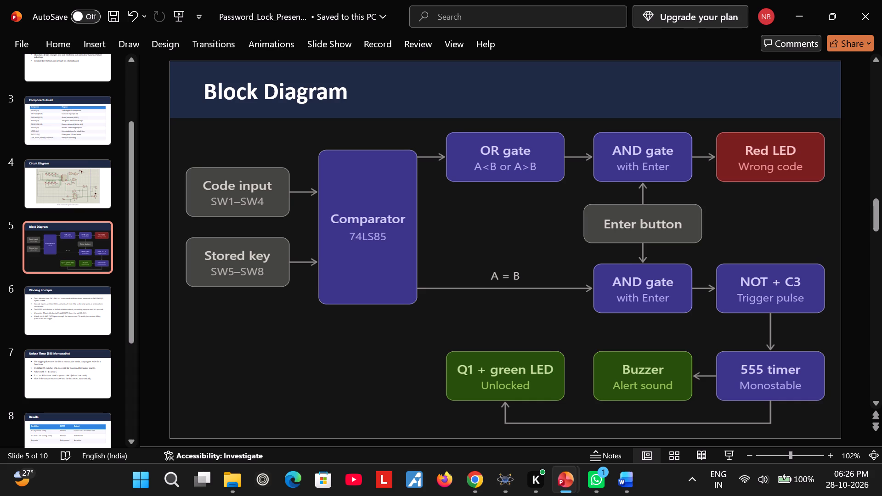
{"action": "left_click", "coordinate": [66, 194]}
{"action": "left_click", "coordinate": [90, 245]}
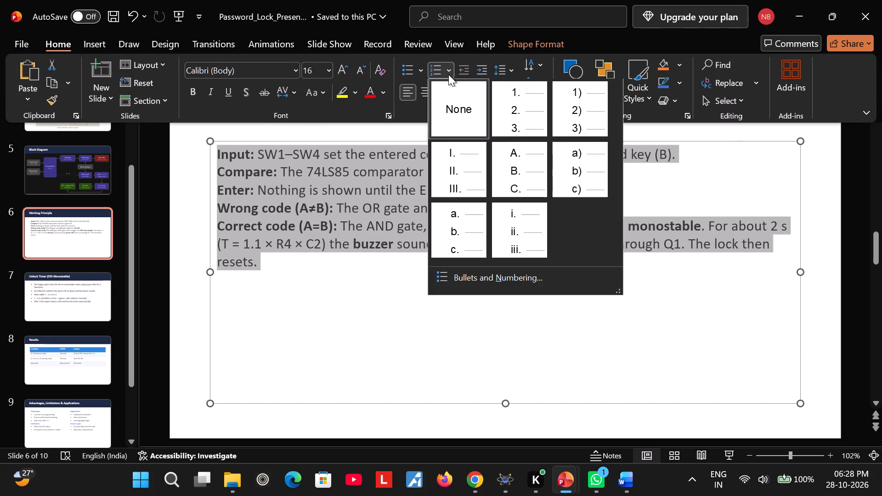
Apply 1. 2. 3. numbering to all the body text on the Working Principle slide in PowerPoint.
{"action": "left_click", "coordinate": [527, 113]}
{"action": "left_click", "coordinate": [346, 349]}
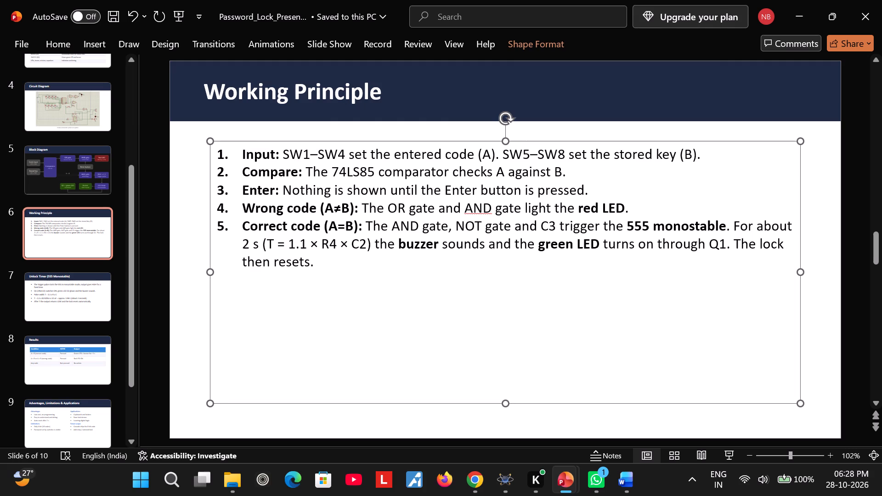
Set the font size of the whole Working Principle list to 20.
{"action": "left_click", "coordinate": [271, 179]}
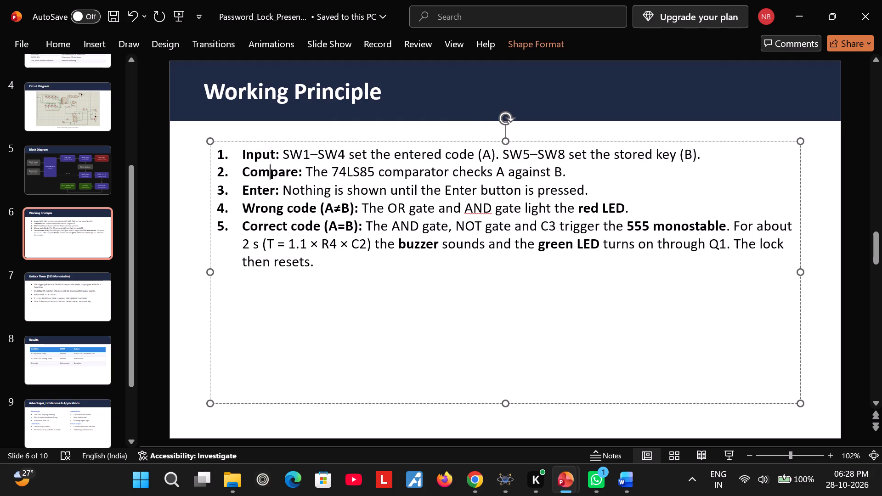
{"action": "key", "text": "ctrl+a"}
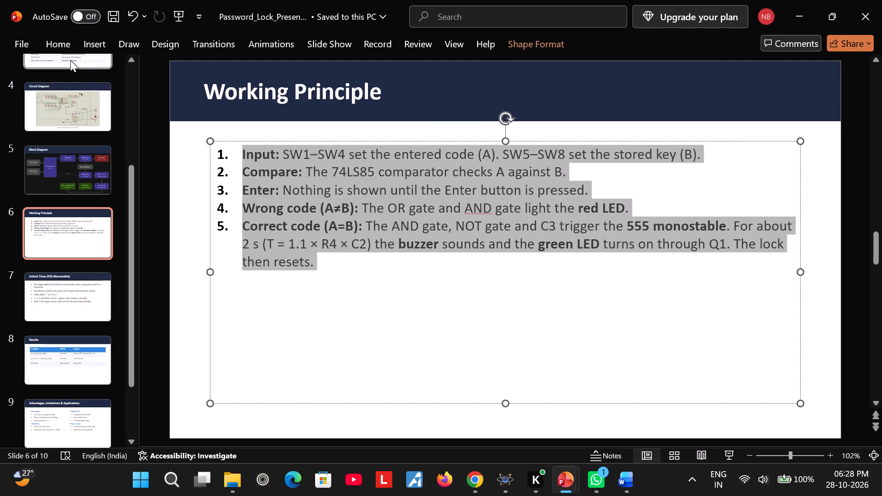
{"action": "left_click", "coordinate": [46, 39]}
{"action": "left_click", "coordinate": [330, 75]}
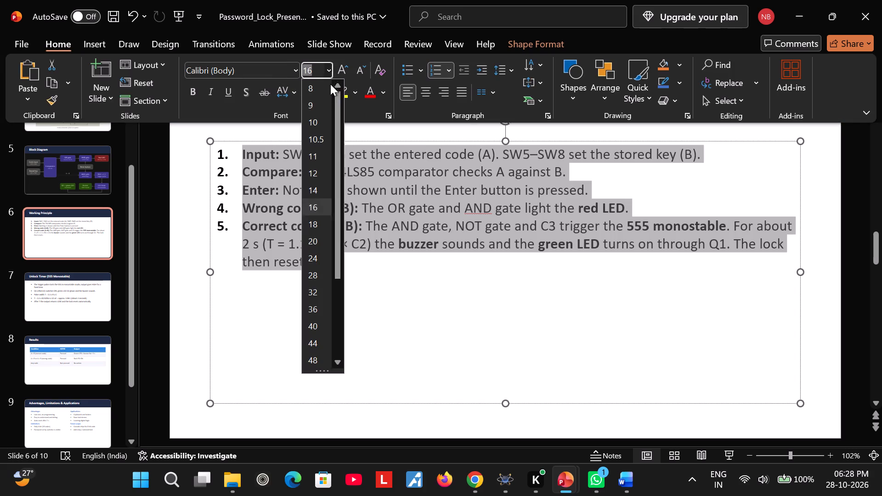
{"action": "left_click", "coordinate": [318, 236]}
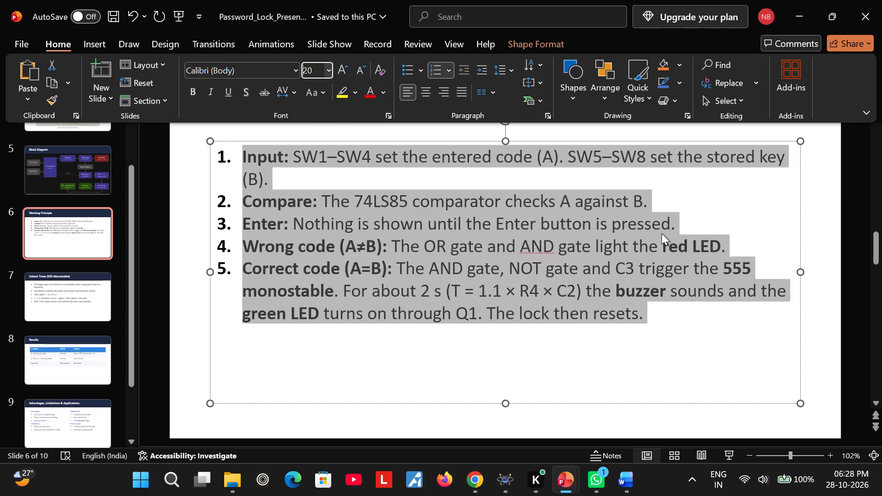
{"action": "left_click", "coordinate": [756, 197]}
{"action": "left_click", "coordinate": [754, 200]}
{"action": "left_click", "coordinate": [480, 124]}
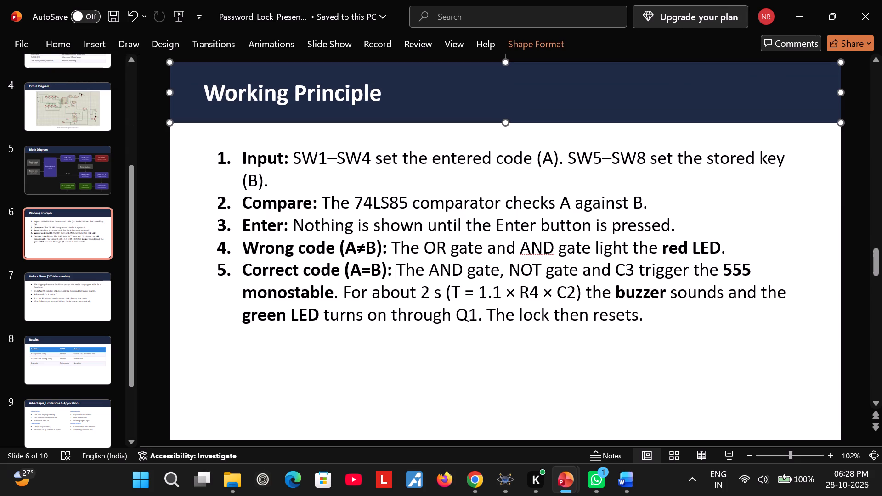
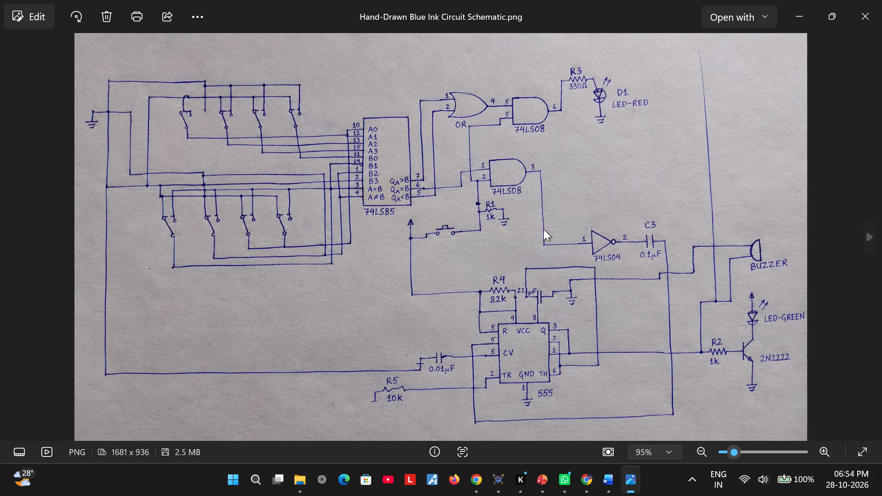
Examine the pen-drawn circuit image closely, checking the switches, 74LS85, logic gates, 555 timer and output wiring.
{"action": "scroll", "coordinate": [178, 101], "scroll_direction": "up", "scroll_amount": 2}
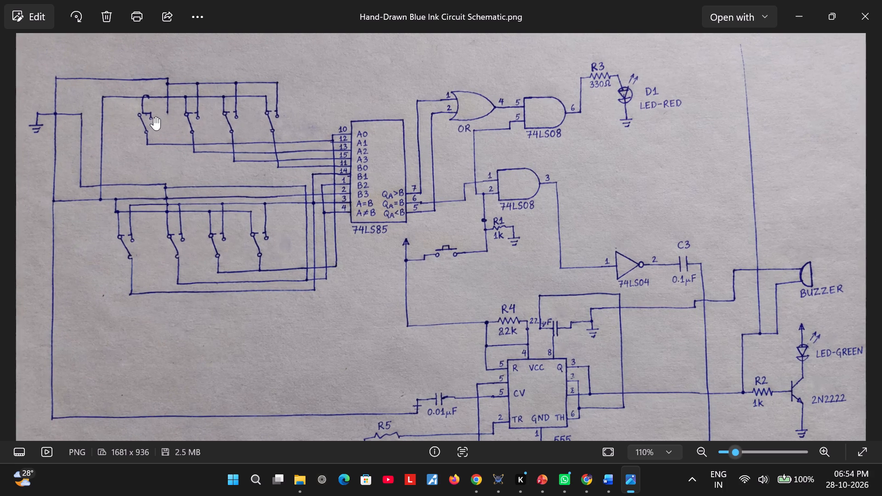
{"action": "scroll", "coordinate": [153, 117], "scroll_direction": "up", "scroll_amount": 3}
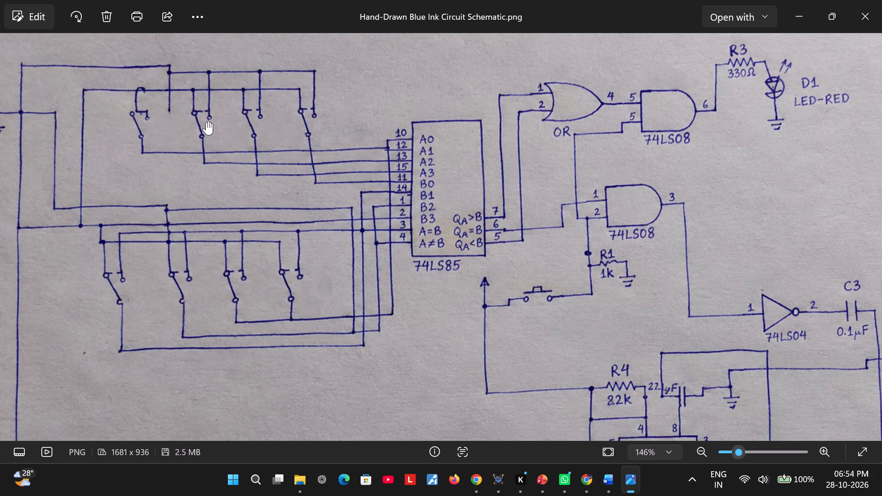
{"action": "scroll", "coordinate": [429, 141], "scroll_direction": "down", "scroll_amount": 3}
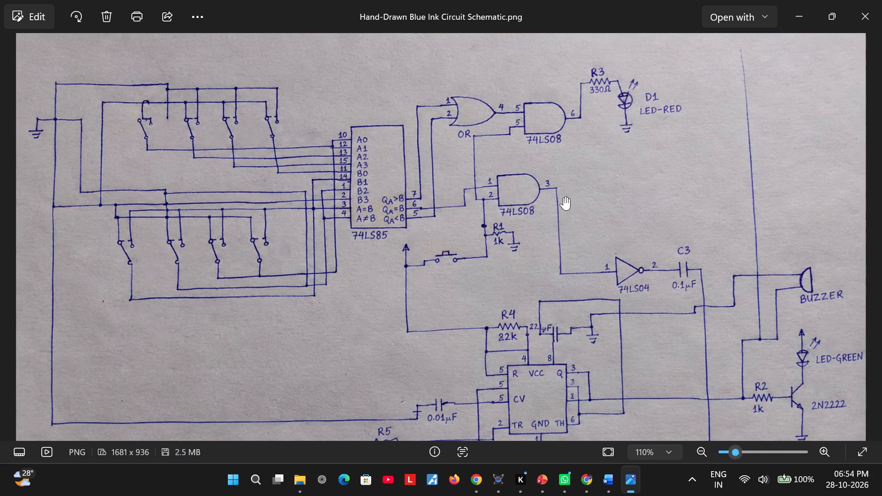
{"action": "scroll", "coordinate": [565, 196], "scroll_direction": "down", "scroll_amount": 2}
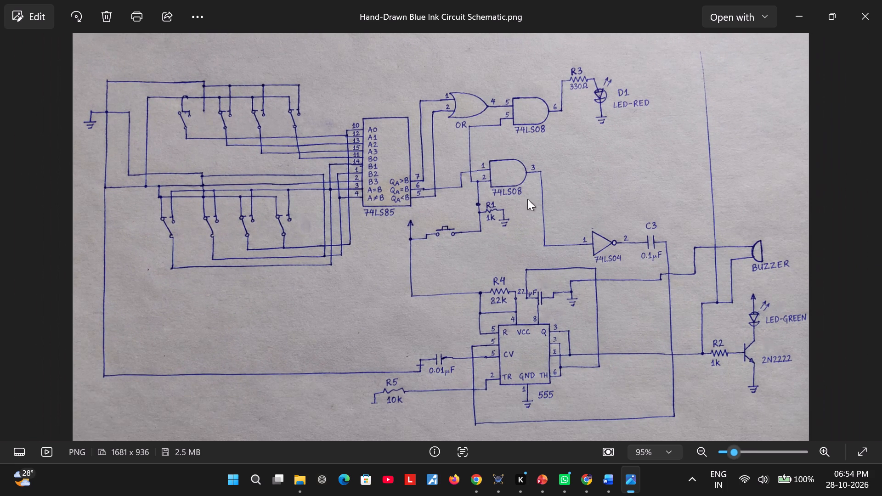
{"action": "scroll", "coordinate": [531, 219], "scroll_direction": "down", "scroll_amount": 2}
{"action": "scroll", "coordinate": [509, 399], "scroll_direction": "down", "scroll_amount": 3}
{"action": "scroll", "coordinate": [578, 188], "scroll_direction": "down", "scroll_amount": 4}
{"action": "scroll", "coordinate": [578, 188], "scroll_direction": "up", "scroll_amount": 5}
{"action": "scroll", "coordinate": [579, 188], "scroll_direction": "down", "scroll_amount": 6}
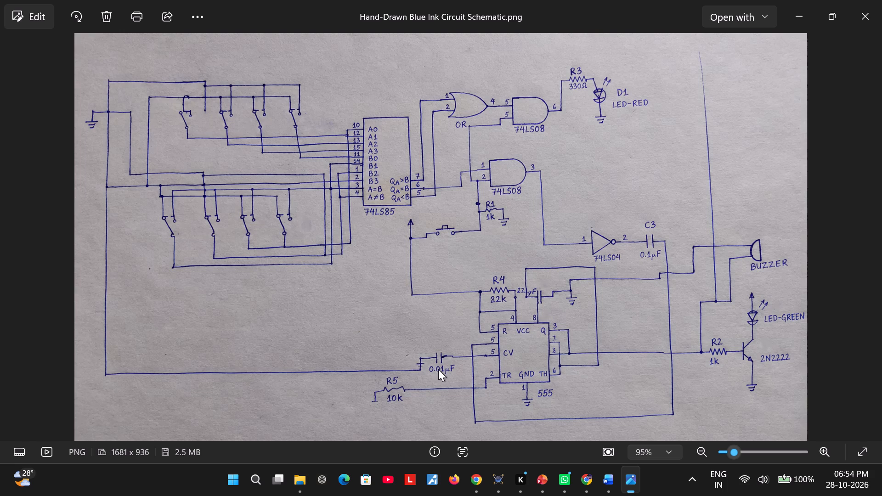
{"action": "scroll", "coordinate": [425, 375], "scroll_direction": "up", "scroll_amount": 2}
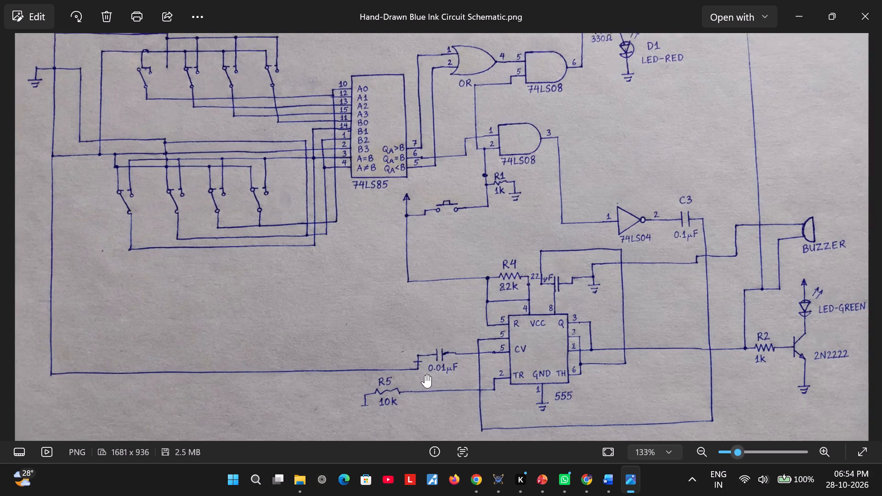
{"action": "scroll", "coordinate": [425, 375], "scroll_direction": "up", "scroll_amount": 6}
{"action": "scroll", "coordinate": [425, 375], "scroll_direction": "down", "scroll_amount": 11}
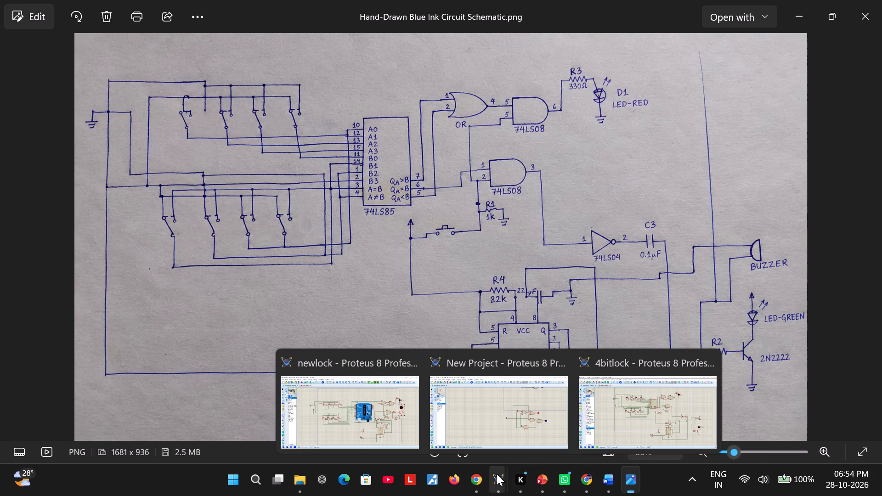
Check the original 4bitlock schematic in Proteus against the drawing, and return to the image in Photos.
{"action": "left_click", "coordinate": [667, 423]}
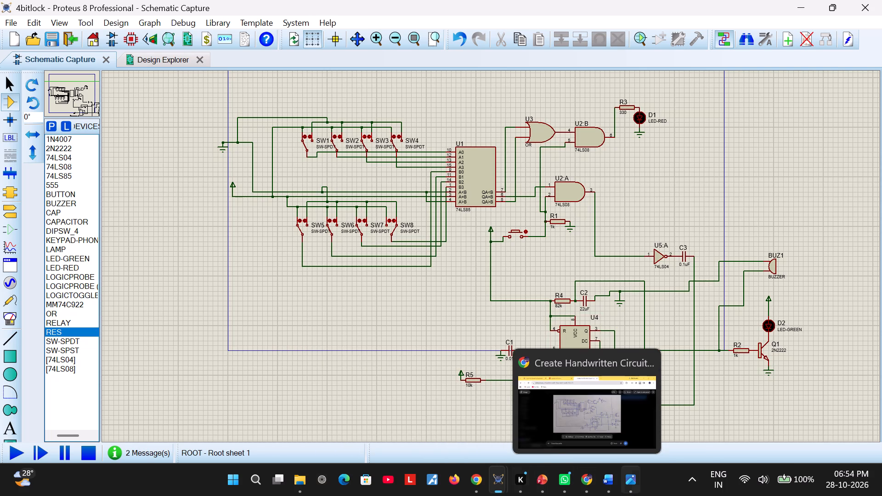
{"action": "left_click", "coordinate": [628, 490]}
Edit the image with Generative Erase to remove the long wire down the drawing's left edge and along its bottom toward the 0.01µF capacitor.
{"action": "left_click", "coordinate": [42, 13]}
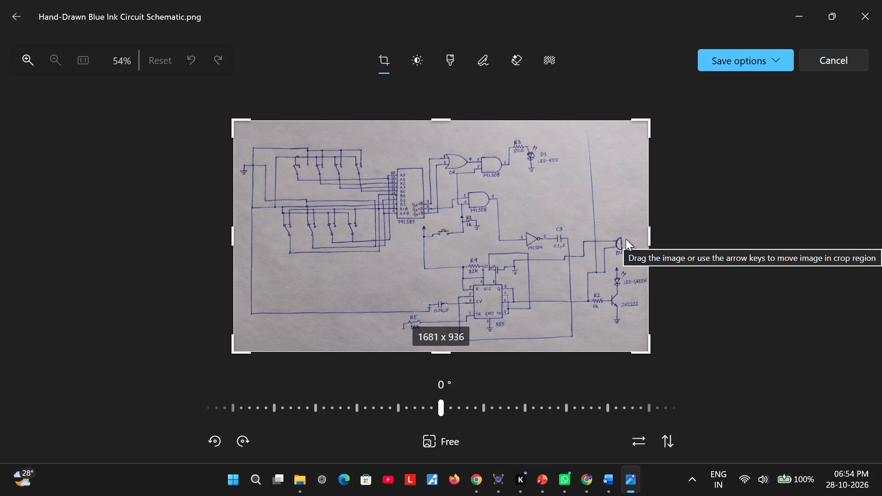
{"action": "left_click", "coordinate": [519, 57]}
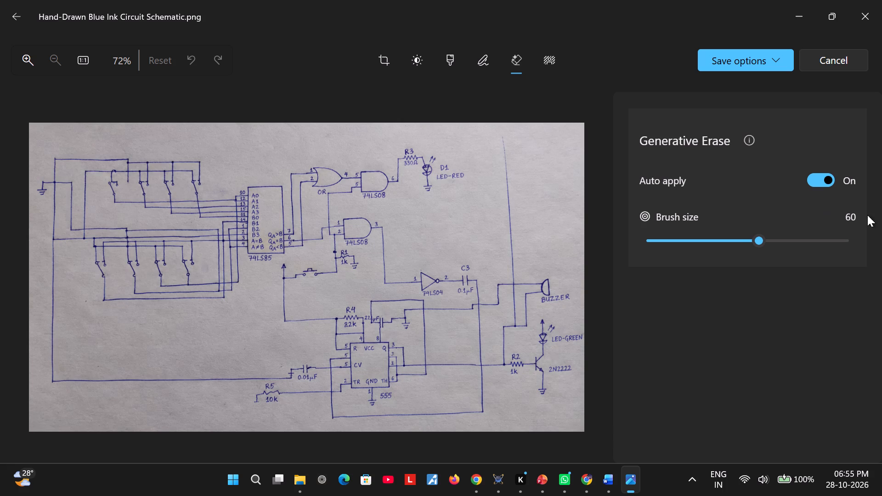
{"action": "scroll", "coordinate": [55, 264], "scroll_direction": "up", "scroll_amount": 2}
{"action": "left_click_drag", "start_coordinate": [50, 242], "coordinate": [59, 416]}
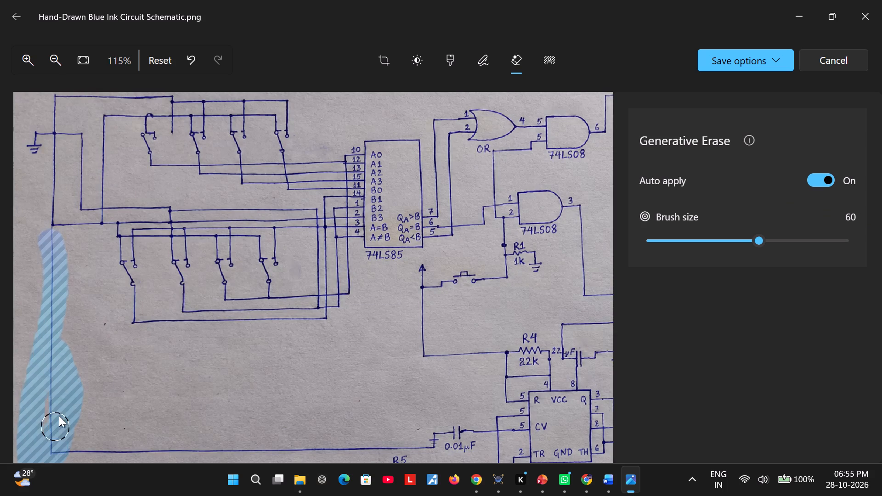
{"action": "left_click_drag", "start_coordinate": [59, 416], "coordinate": [232, 479]}
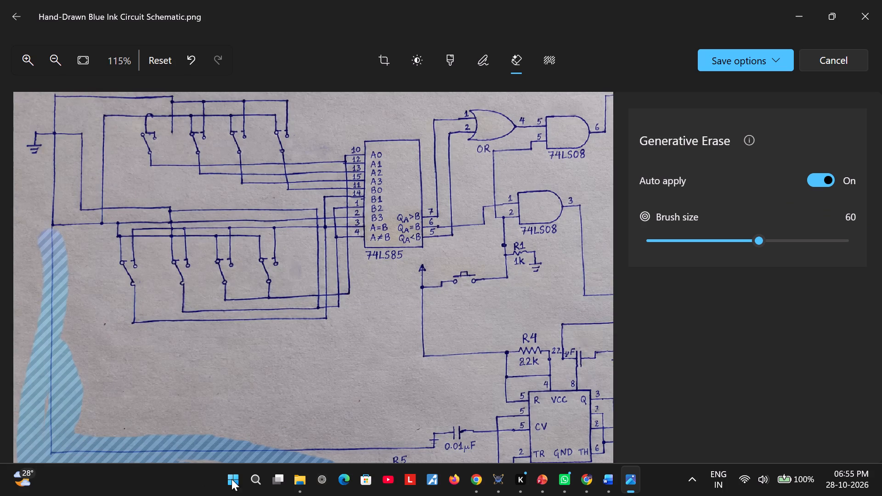
{"action": "left_click_drag", "start_coordinate": [232, 479], "coordinate": [367, 462]}
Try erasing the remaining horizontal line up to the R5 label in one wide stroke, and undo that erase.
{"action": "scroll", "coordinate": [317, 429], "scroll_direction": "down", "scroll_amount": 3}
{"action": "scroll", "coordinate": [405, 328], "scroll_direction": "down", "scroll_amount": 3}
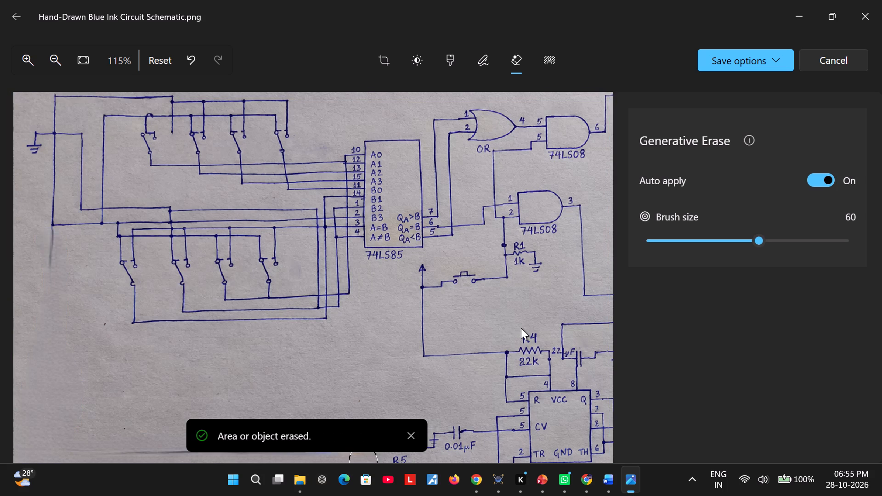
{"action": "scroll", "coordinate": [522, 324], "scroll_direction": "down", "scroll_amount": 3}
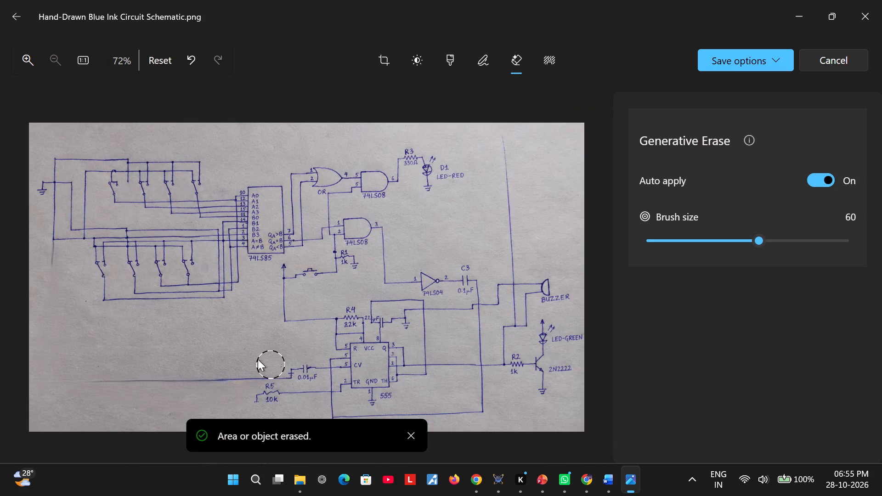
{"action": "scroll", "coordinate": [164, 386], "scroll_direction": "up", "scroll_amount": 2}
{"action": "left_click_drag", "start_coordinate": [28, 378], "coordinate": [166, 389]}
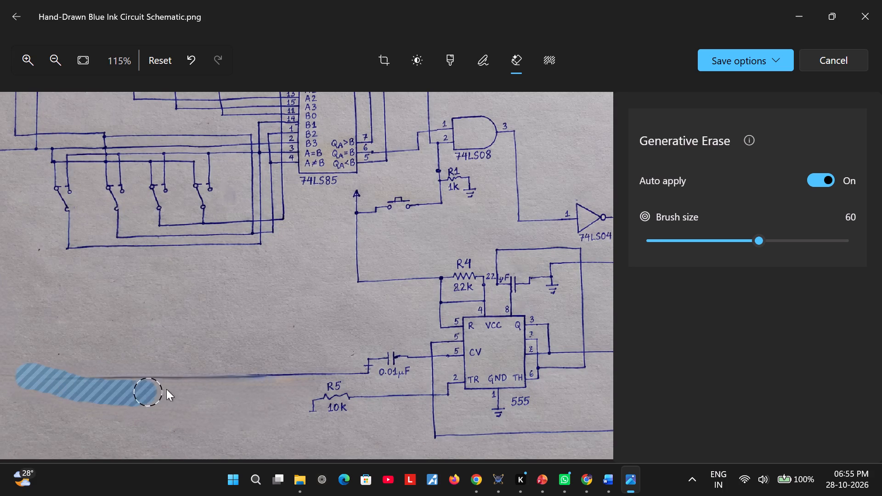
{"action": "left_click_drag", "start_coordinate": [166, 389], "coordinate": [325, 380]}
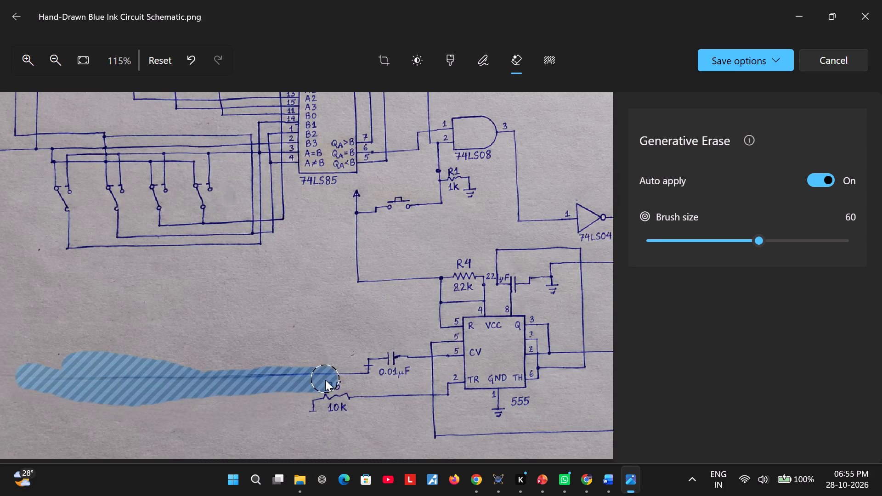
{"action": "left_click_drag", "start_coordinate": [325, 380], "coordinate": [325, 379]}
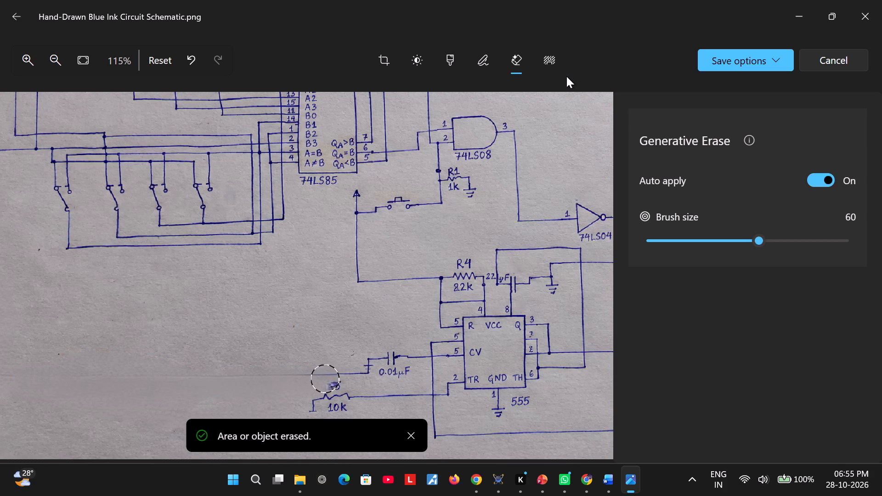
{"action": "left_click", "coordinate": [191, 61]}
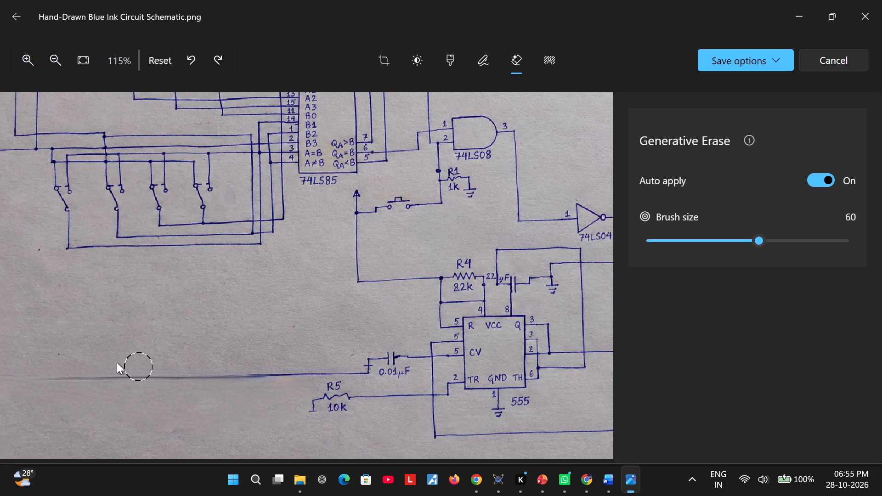
Erase the remaining horizontal line leading to the 0.01µF capacitor in shorter strokes that stop before the R5 label.
{"action": "left_click_drag", "start_coordinate": [33, 374], "coordinate": [193, 378]}
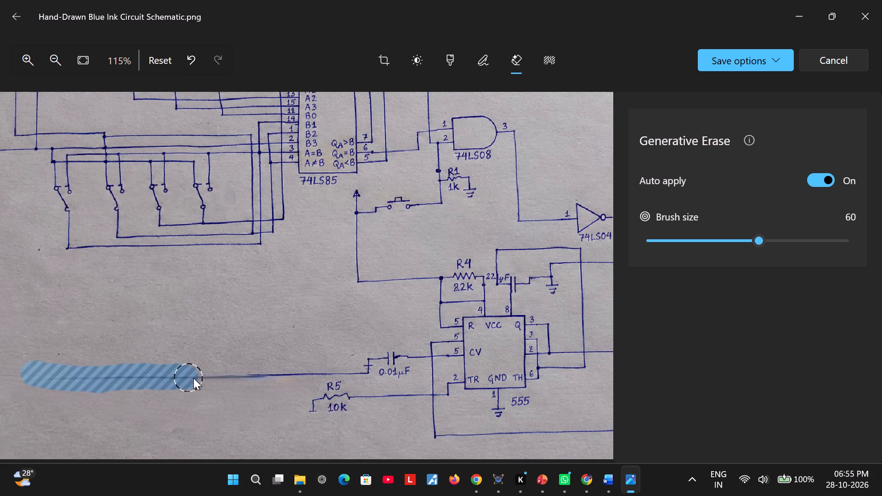
{"action": "left_click_drag", "start_coordinate": [193, 378], "coordinate": [277, 380]}
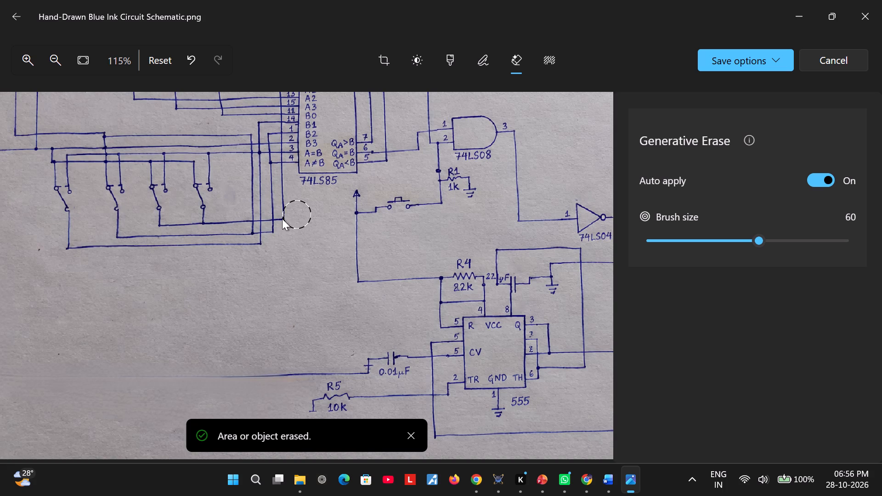
{"action": "scroll", "coordinate": [111, 314], "scroll_direction": "down", "scroll_amount": 8}
{"action": "left_click_drag", "start_coordinate": [198, 382], "coordinate": [206, 381]}
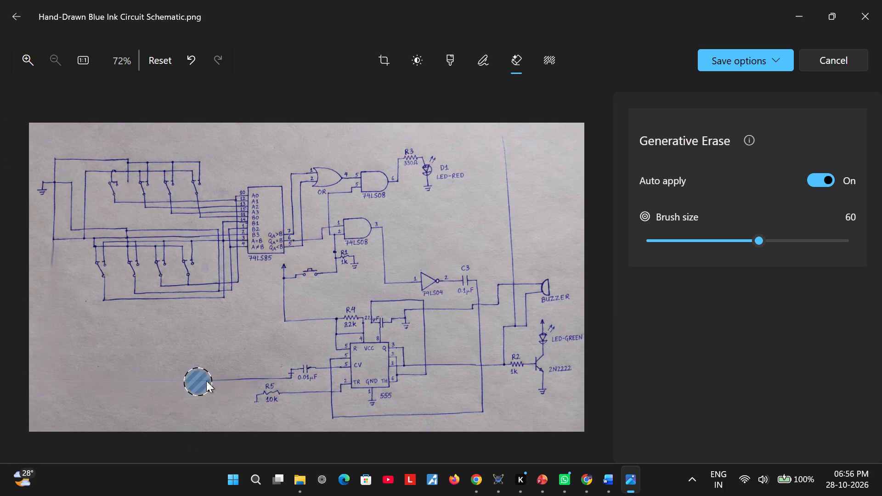
{"action": "left_click_drag", "start_coordinate": [206, 381], "coordinate": [253, 376]}
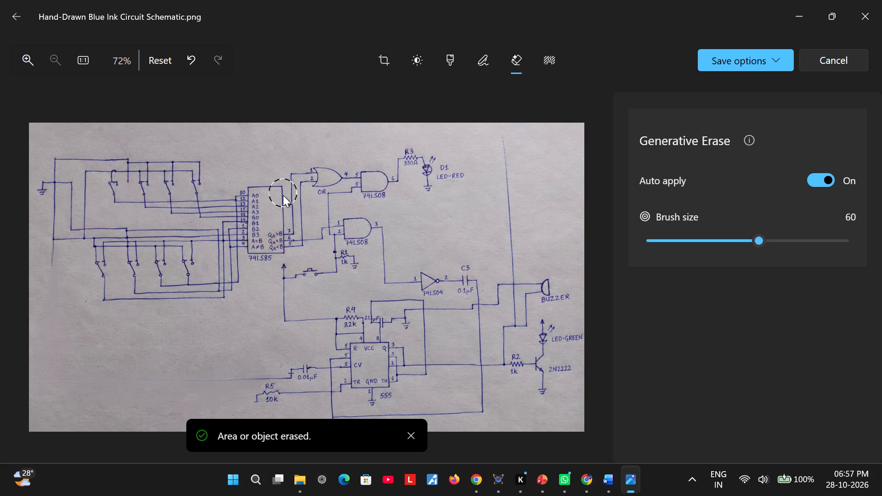
Compare the drawing's 74LS85 pin labels and switch wiring with U1 in the 4bitlock schematic in Proteus.
{"action": "scroll", "coordinate": [283, 196], "scroll_direction": "up", "scroll_amount": 3}
{"action": "scroll", "coordinate": [246, 206], "scroll_direction": "up", "scroll_amount": 2}
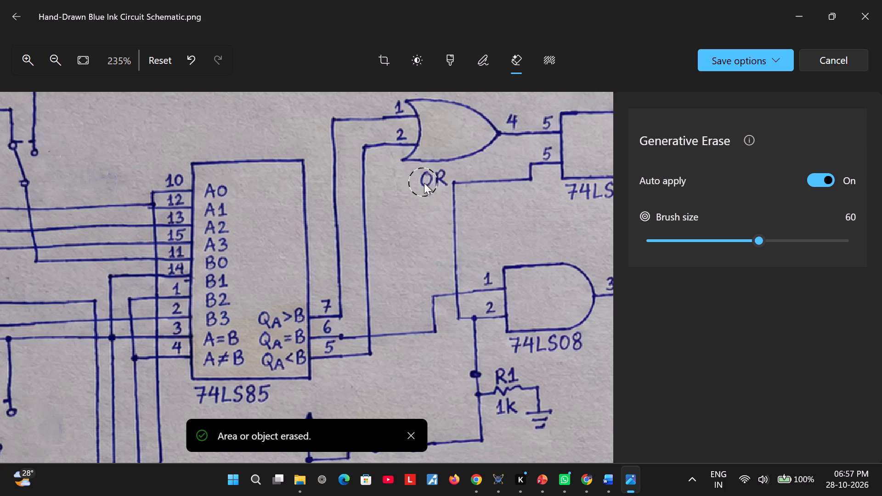
{"action": "scroll", "coordinate": [221, 280], "scroll_direction": "down", "scroll_amount": 4}
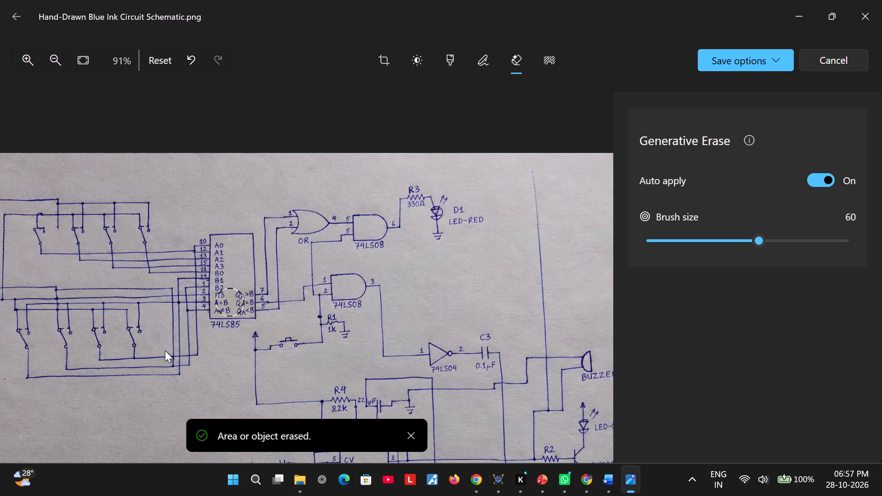
{"action": "scroll", "coordinate": [85, 316], "scroll_direction": "up", "scroll_amount": 1}
{"action": "scroll", "coordinate": [85, 316], "scroll_direction": "down", "scroll_amount": 2}
{"action": "scroll", "coordinate": [144, 227], "scroll_direction": "up", "scroll_amount": 2}
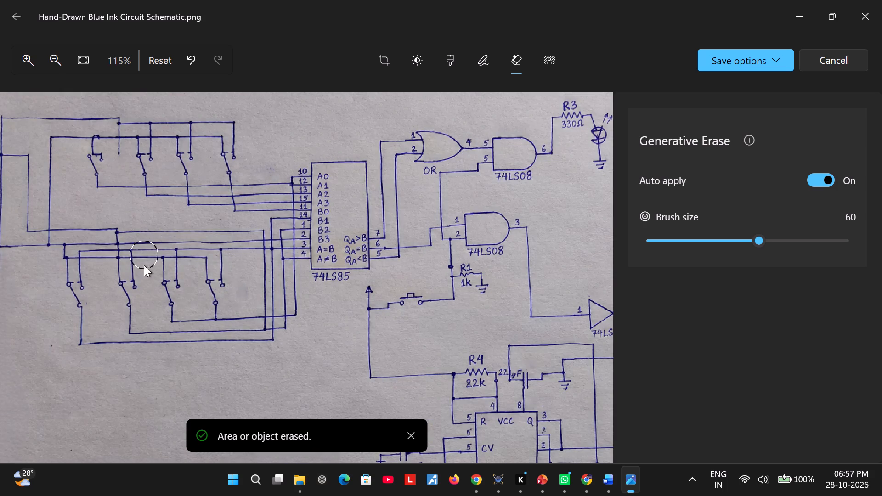
{"action": "scroll", "coordinate": [222, 255], "scroll_direction": "up", "scroll_amount": 1}
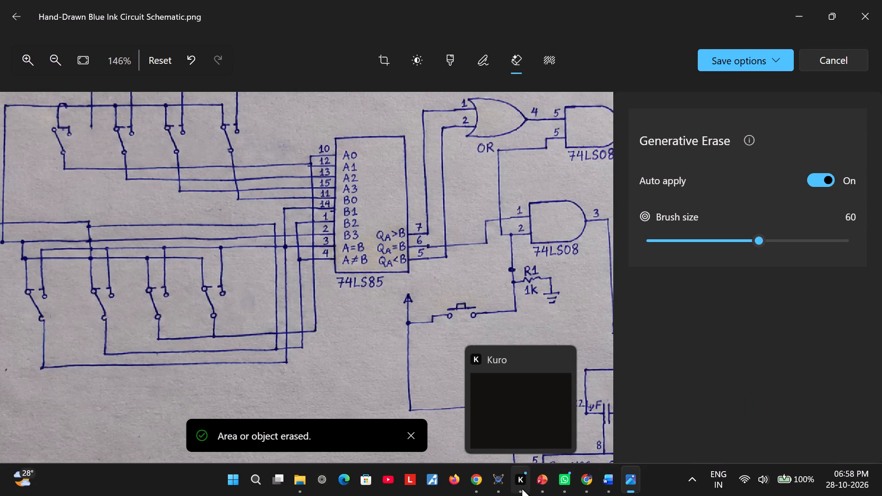
{"action": "left_click", "coordinate": [639, 429]}
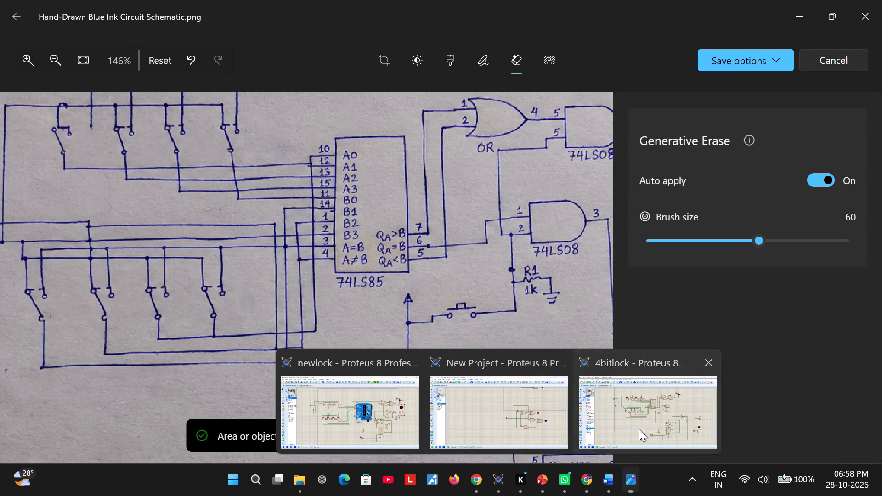
{"action": "scroll", "coordinate": [436, 167], "scroll_direction": "up", "scroll_amount": 3}
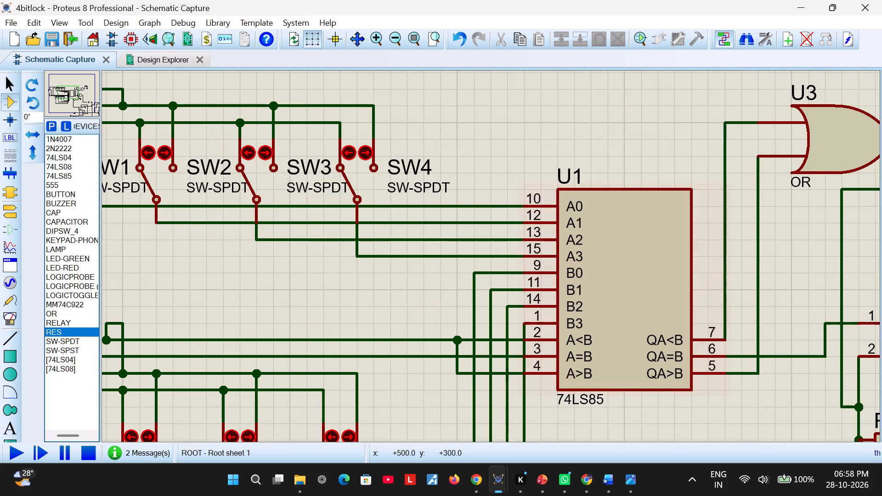